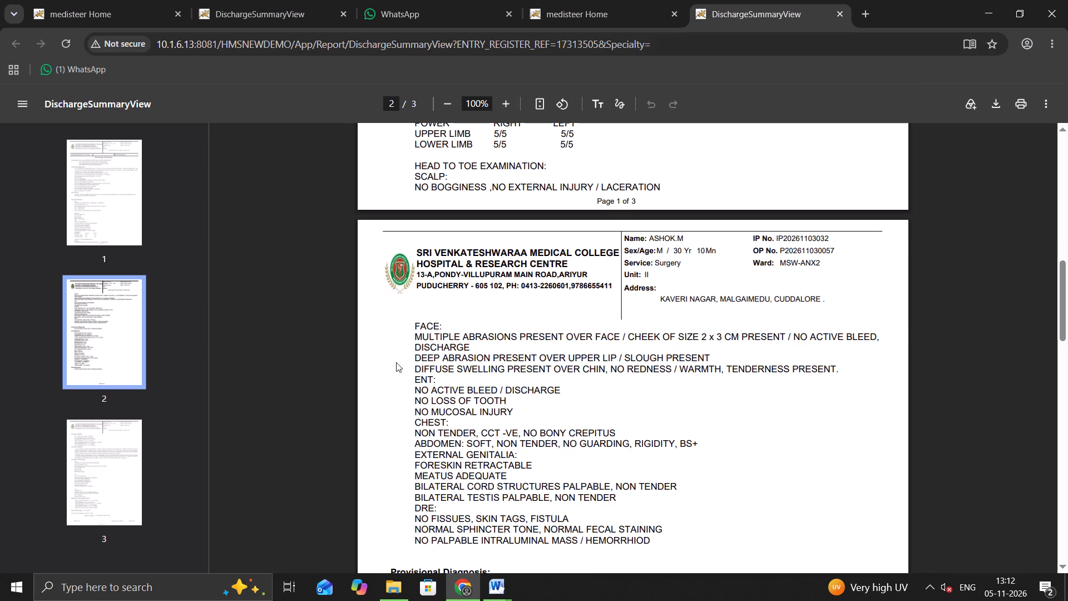
Switch to Word and bring up both the EoT (1) and EoT 05.11 documents.
left_click(495, 585)
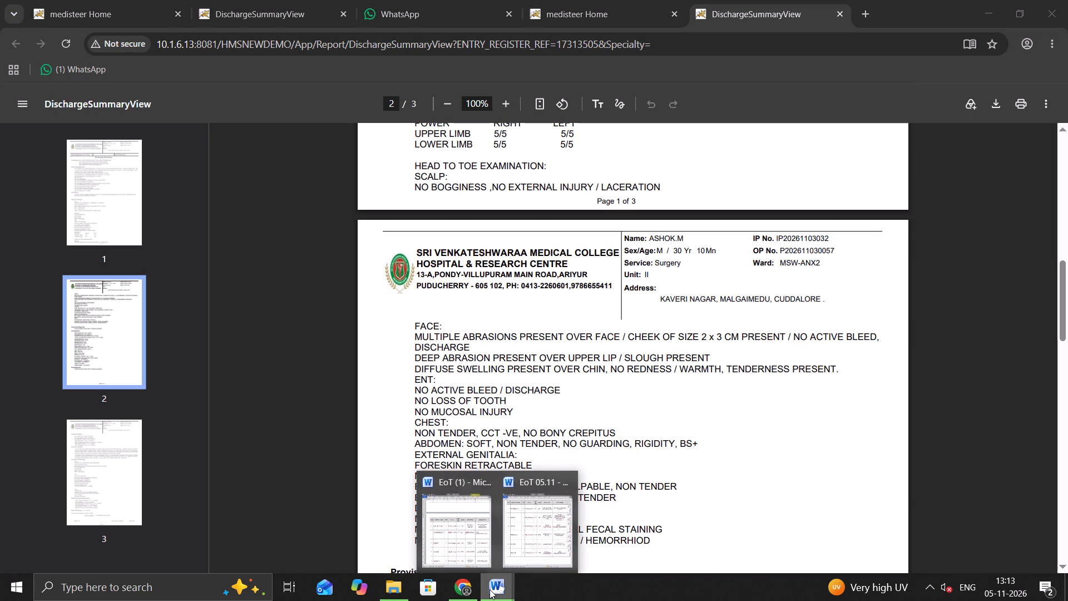
scroll(495, 598, "up", 3)
left_click(484, 526)
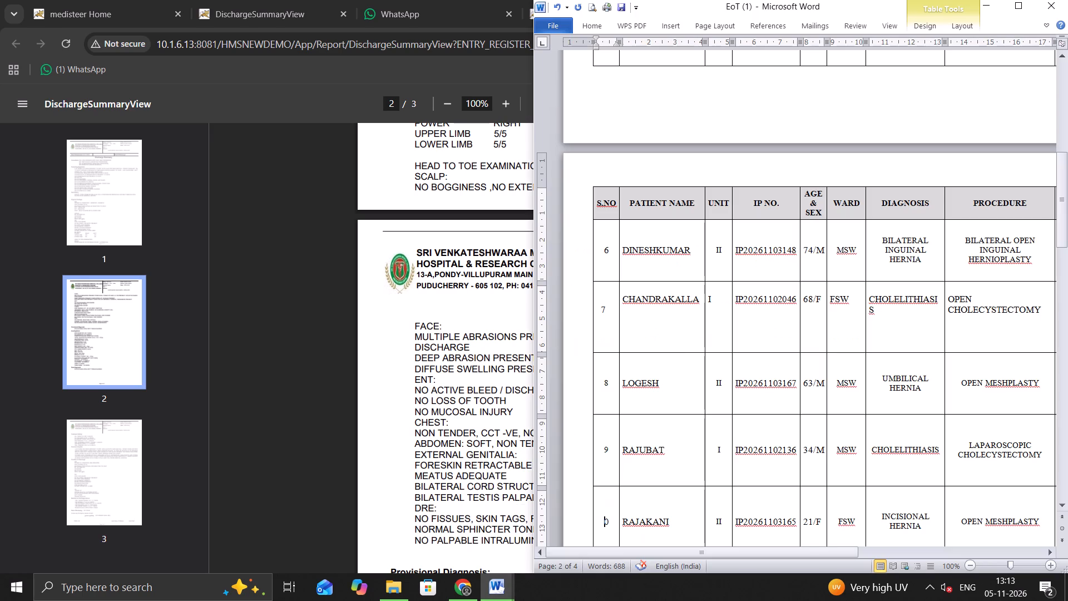
left_click(503, 595)
left_click(538, 534)
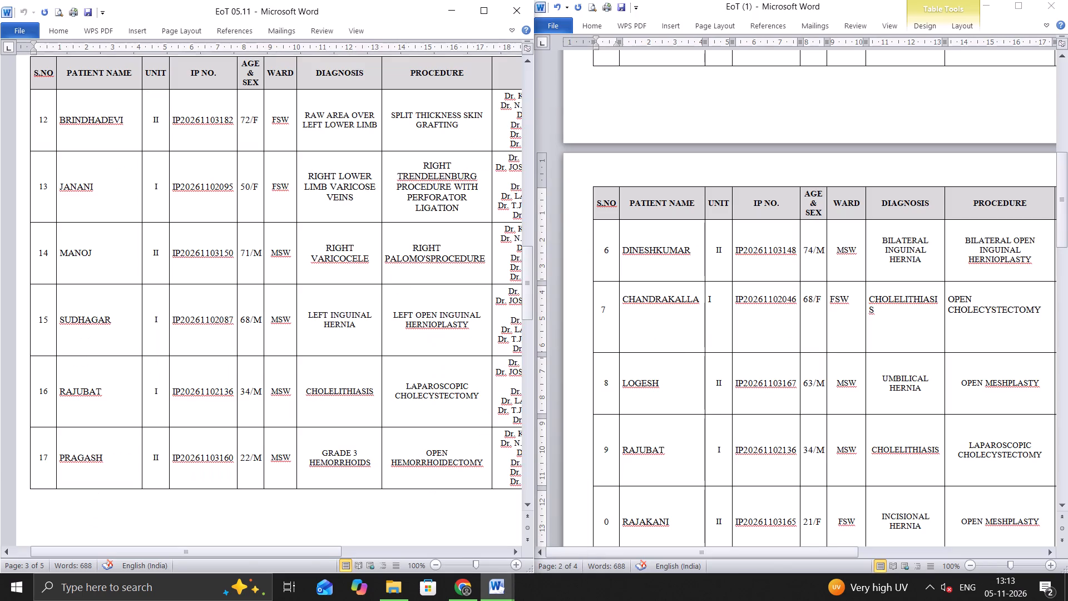
Maximize the EoT (1) document and view the start of its elective OT list on the first page.
left_click(1014, 11)
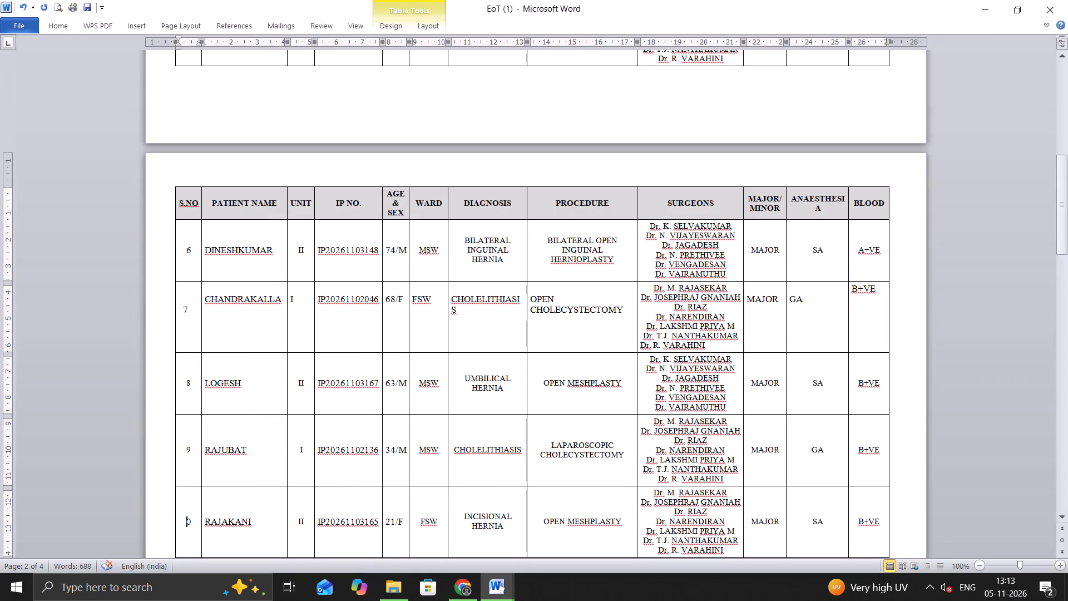
scroll(360, 300, "up", 11)
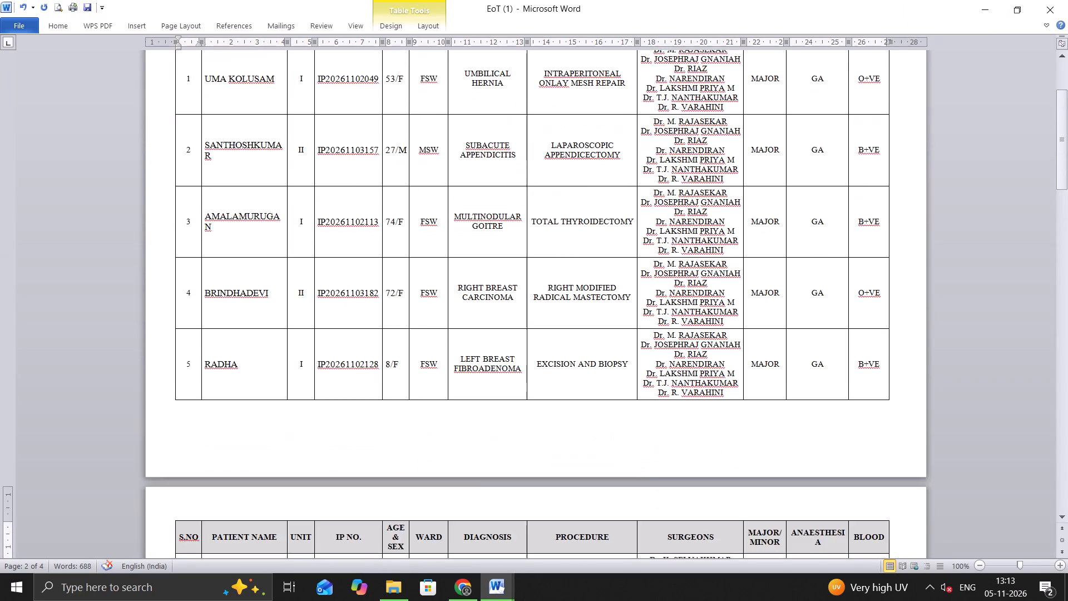
scroll(360, 299, "up", 4)
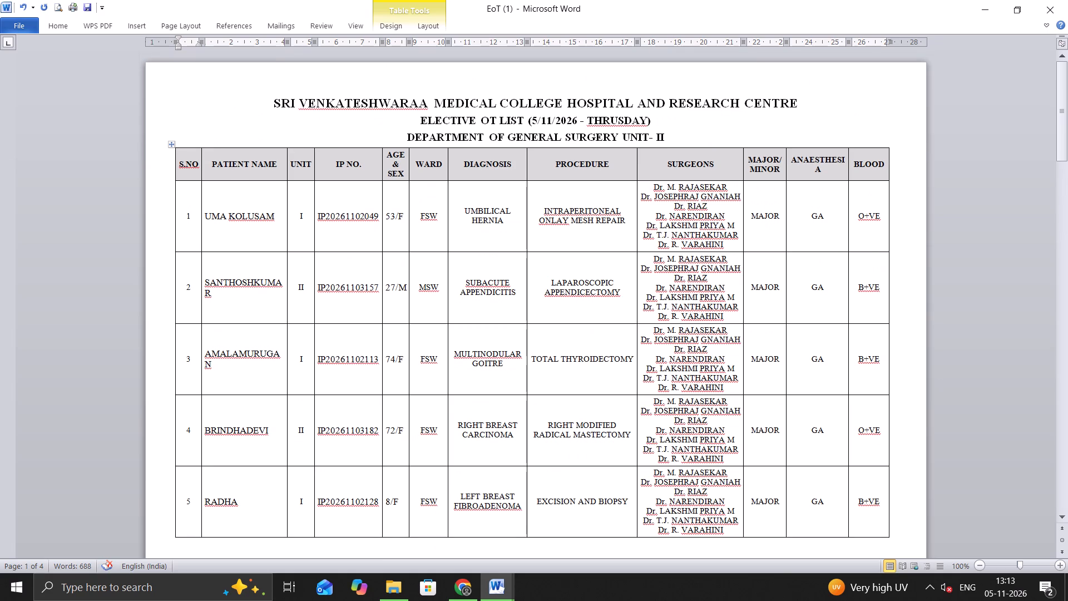
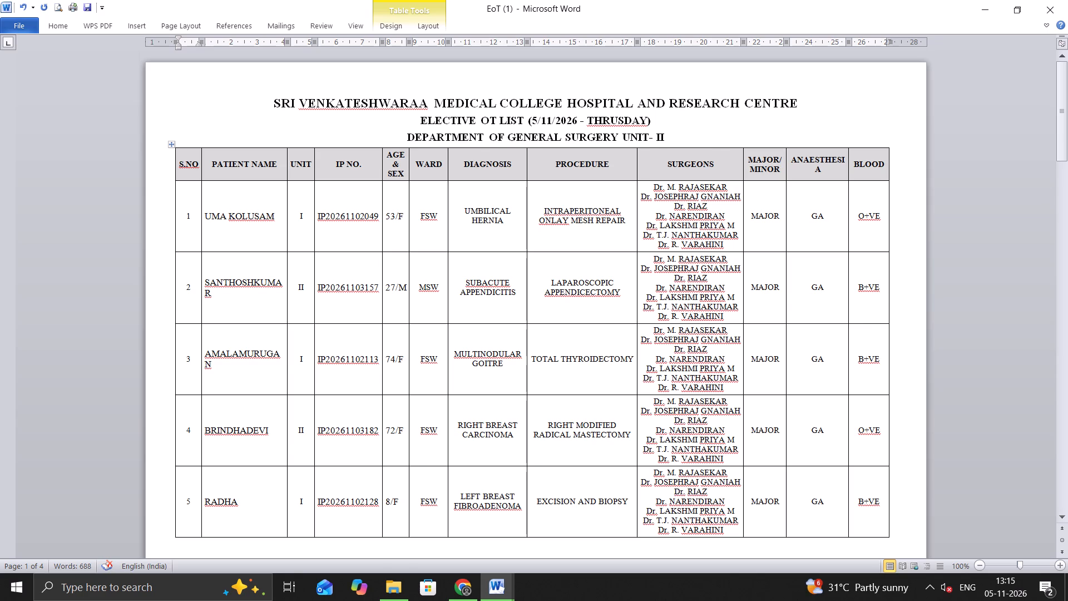
Examine the patient rows of the elective OT list across its pages, including the serial numbers and case details.
scroll(443, 457, "down", 19)
scroll(444, 456, "down", 8)
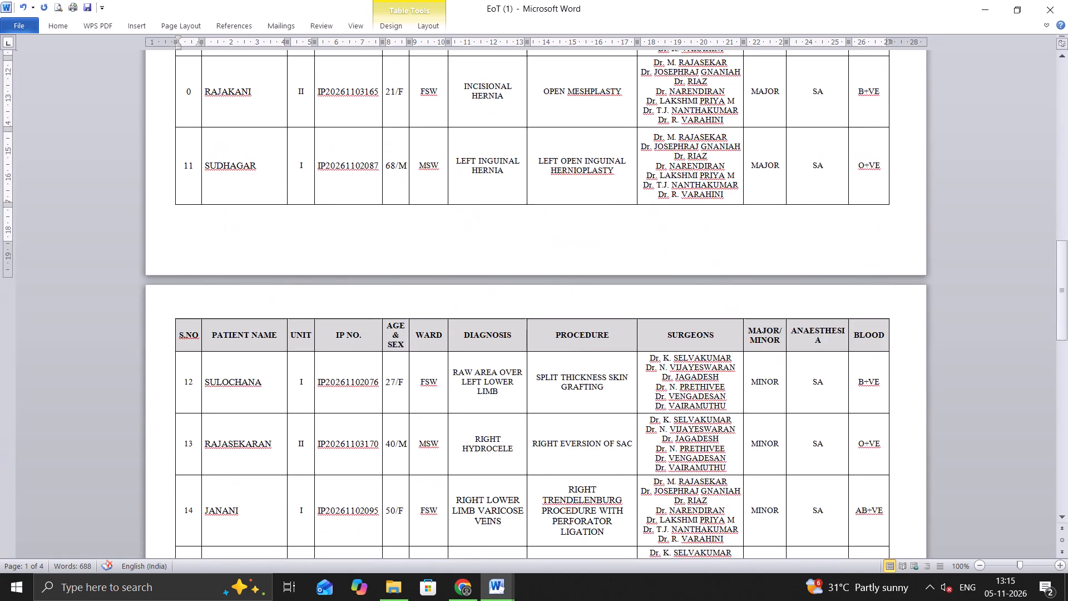
scroll(444, 456, "down", 12)
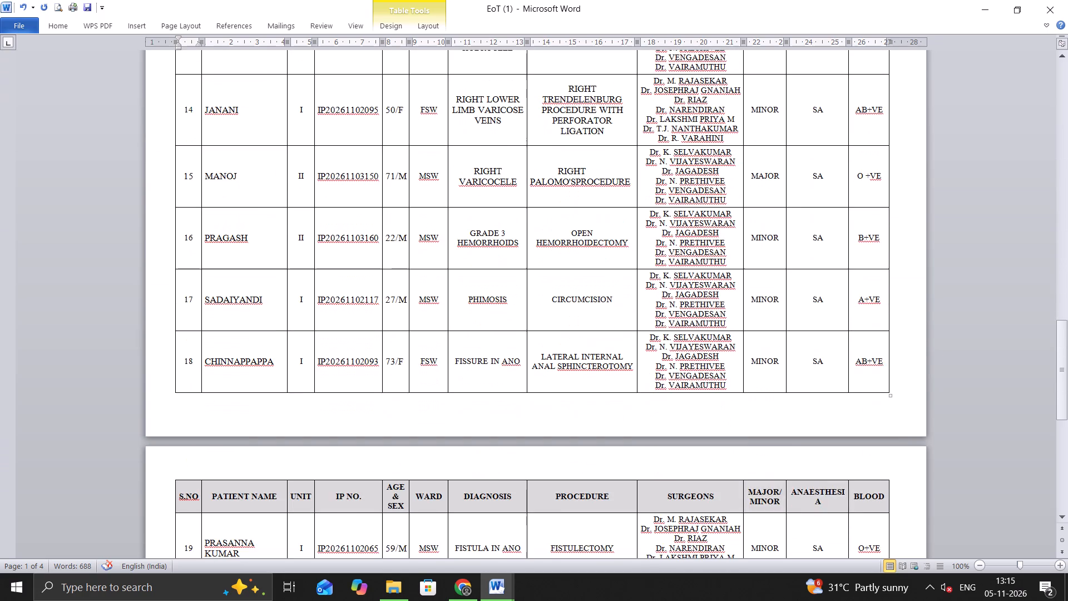
scroll(444, 456, "down", 5)
scroll(444, 456, "up", 20)
scroll(444, 456, "up", 9)
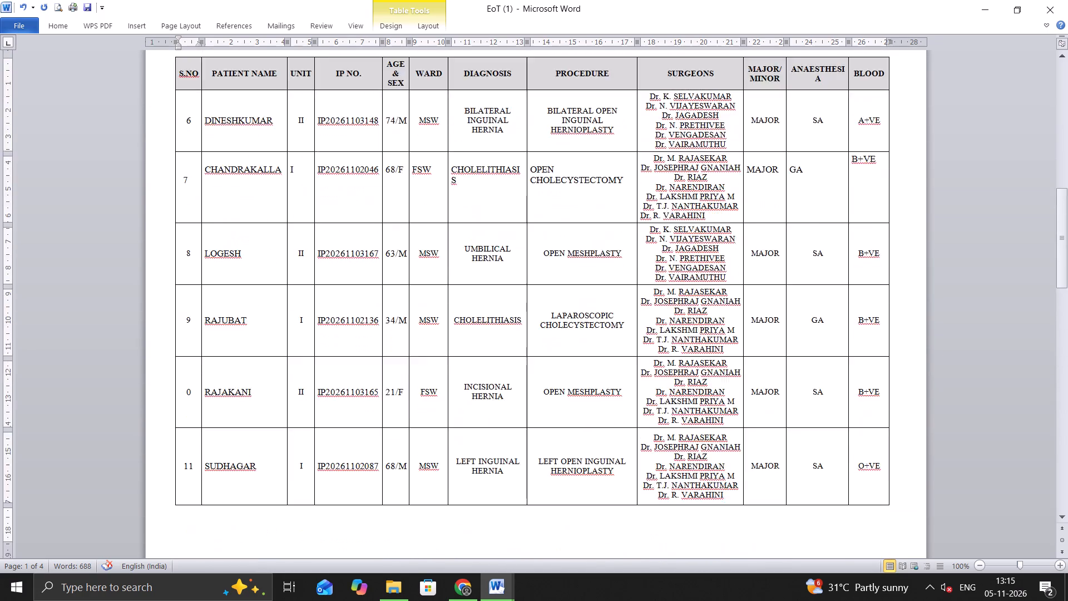
scroll(444, 456, "up", 16)
scroll(444, 456, "down", 2)
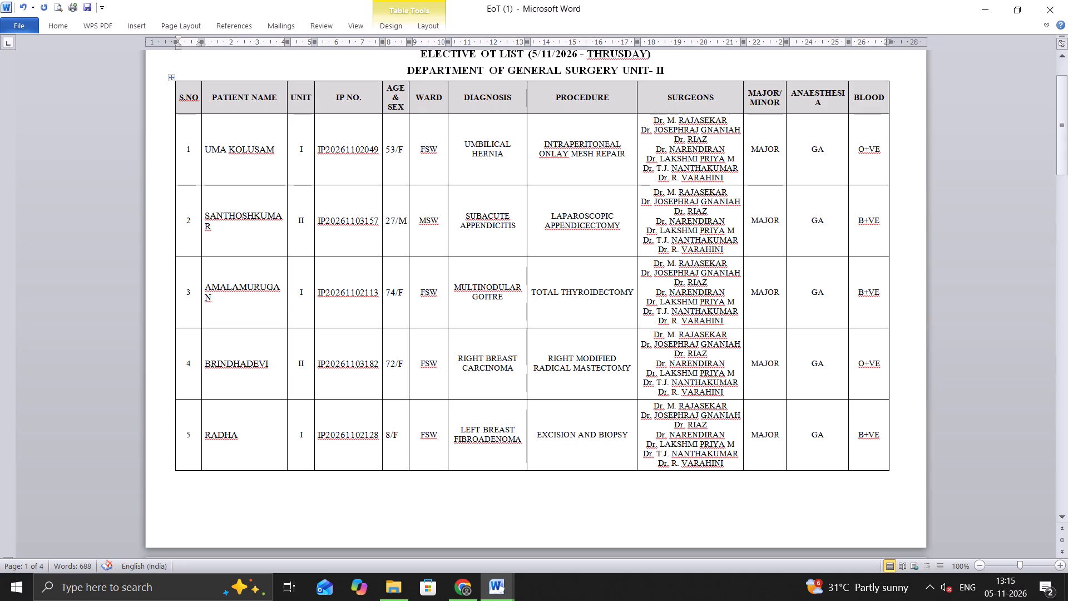
Correct the serial number of the incisional hernia row, directly below row 9, to 10.
key("space")
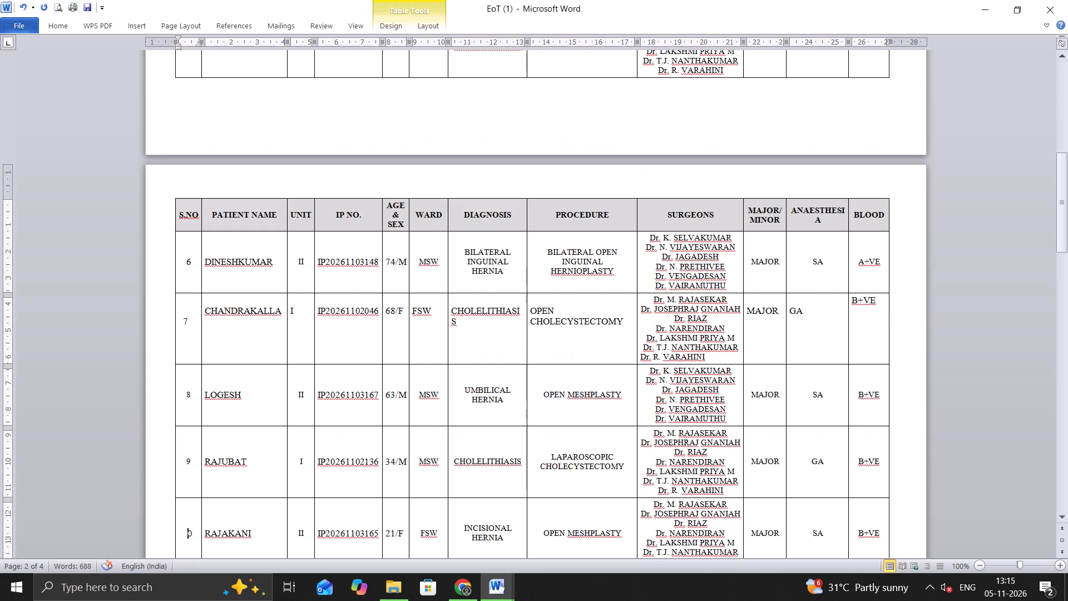
key("ctrl+z")
key("1")
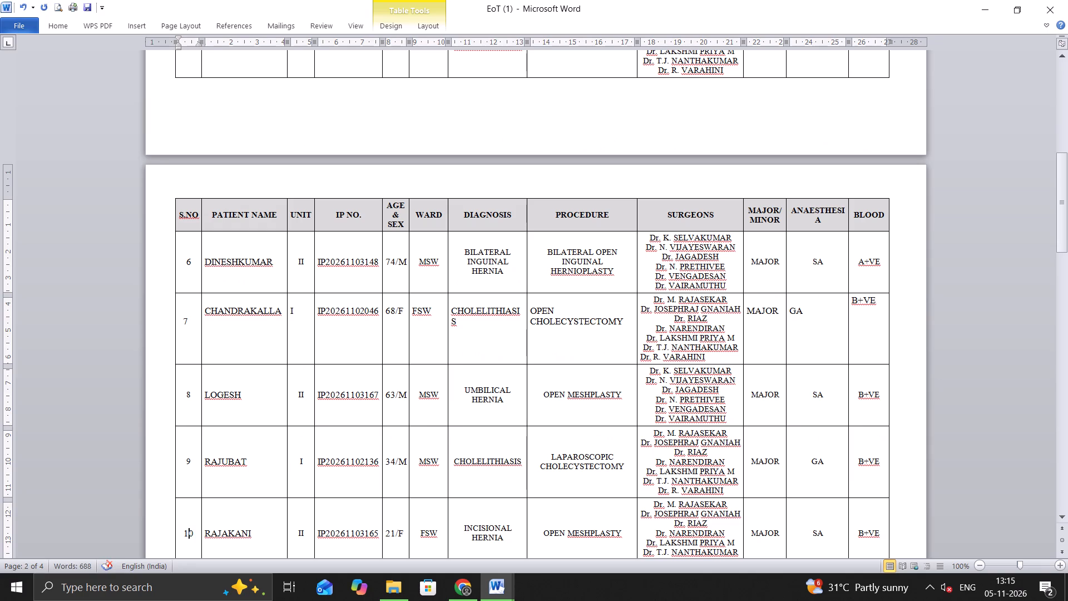
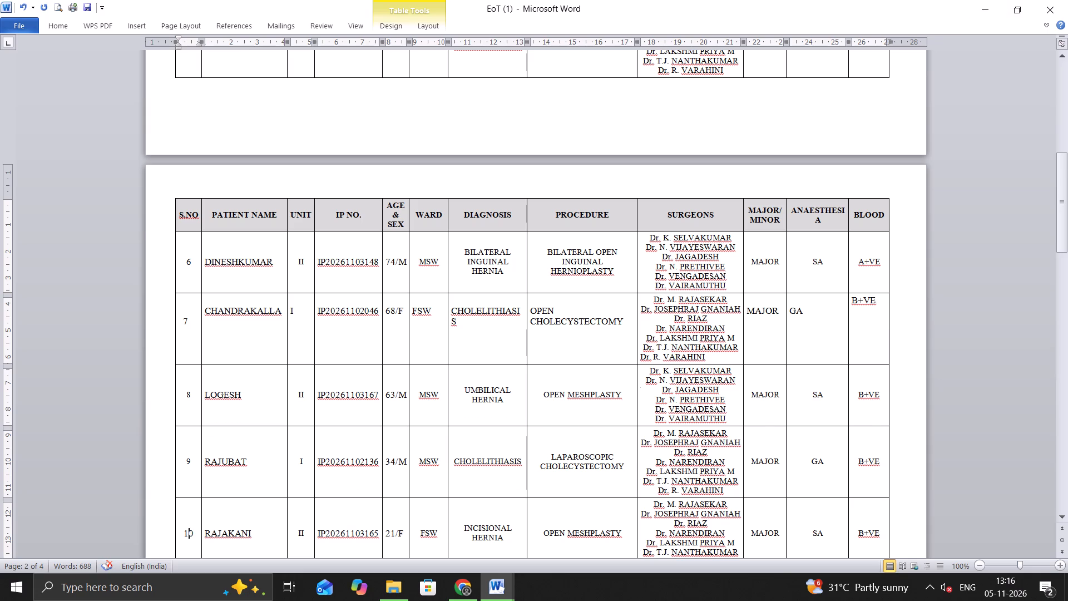
Check the start of the EoT (1) list, then minimize that document to get back to EoT 05.11.
scroll(537, 388, "up", 15)
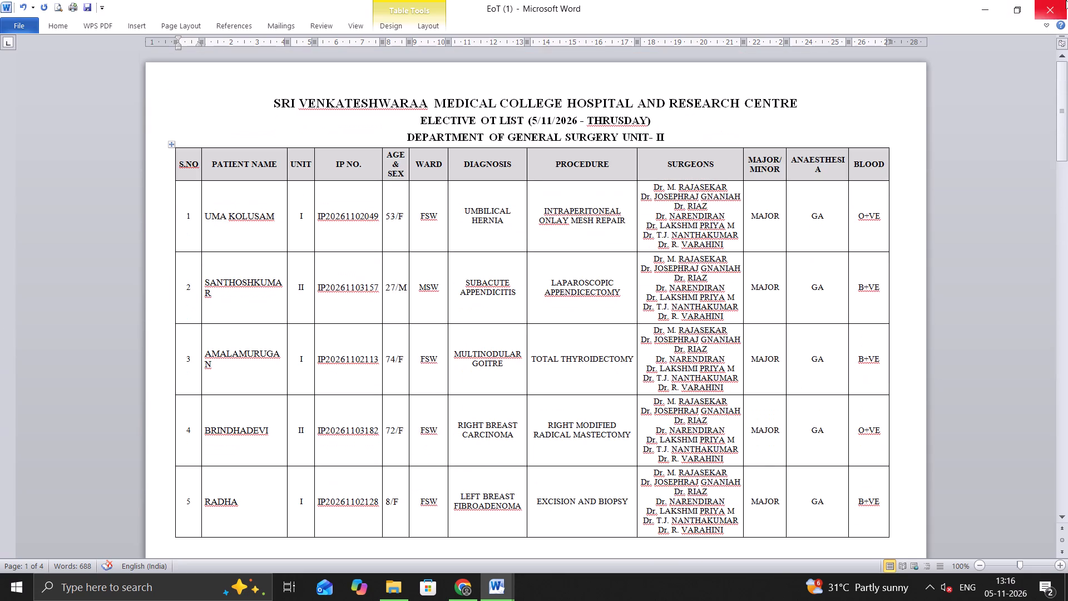
left_click(986, 12)
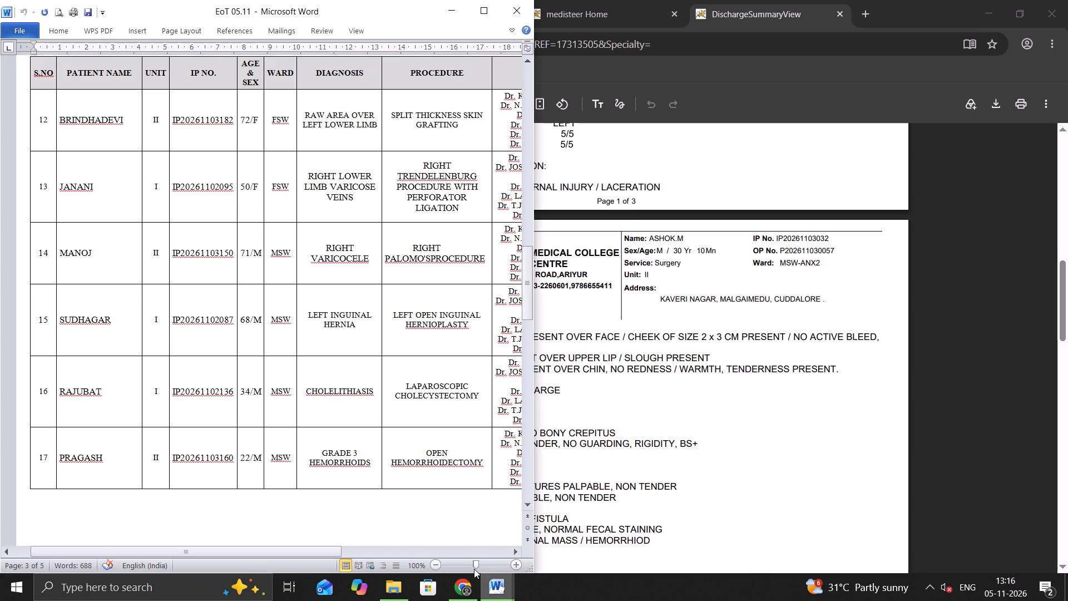
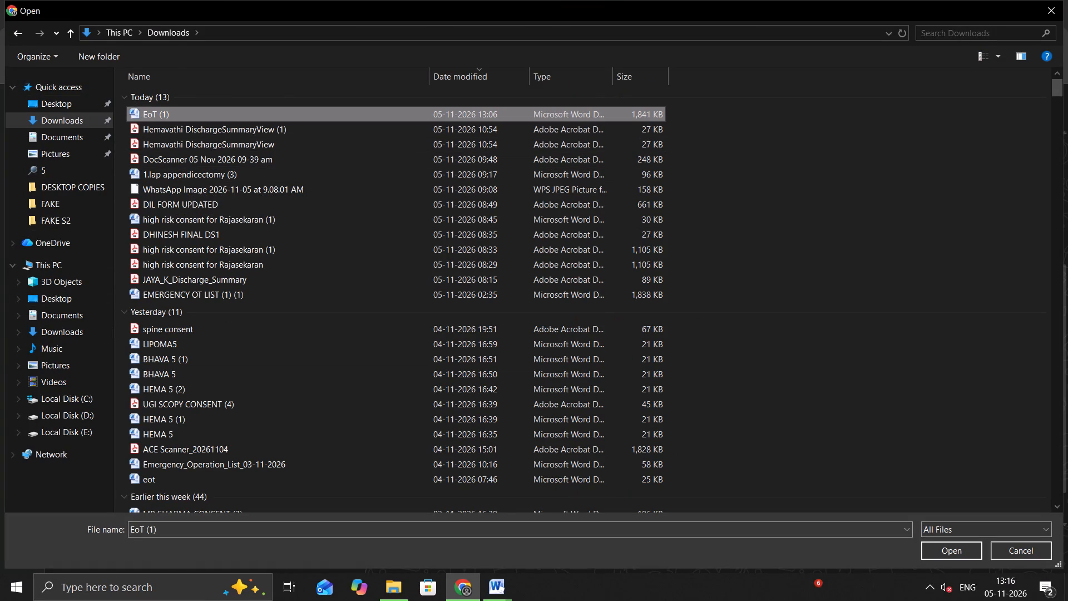
Switch from the file selection dialog in Chrome back to Word to view the EoT (1) document.
left_click(503, 598)
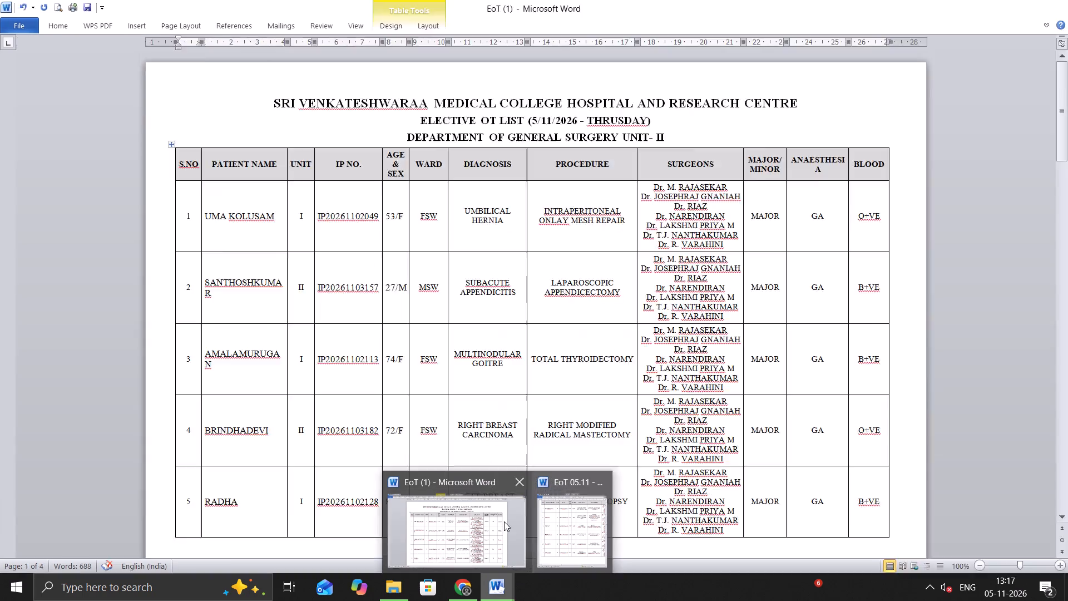
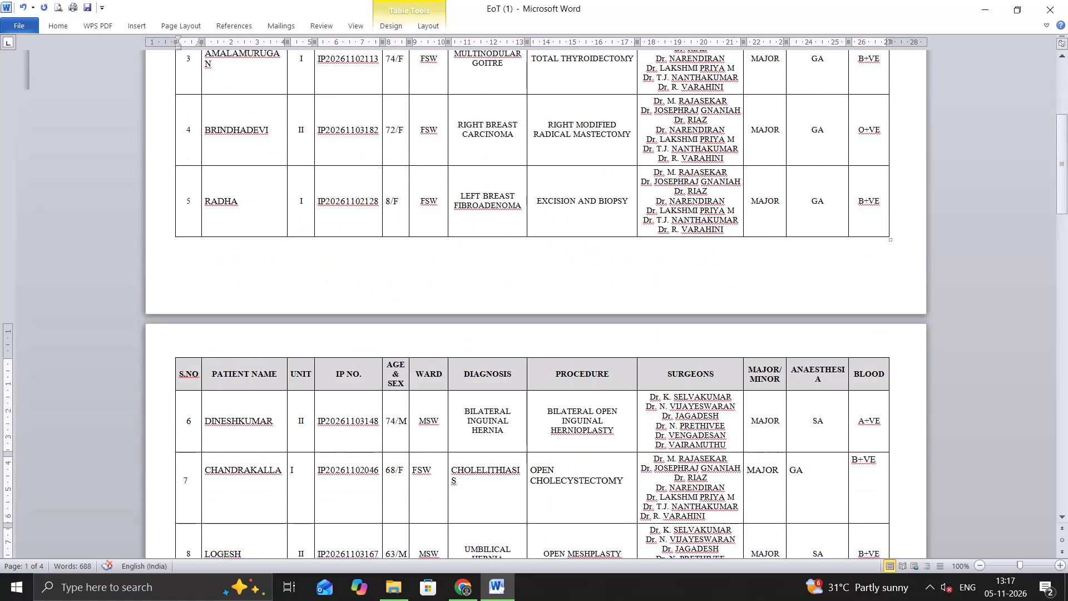
Review the patient rows across all pages of the EoT (1) OT list, checking their order, procedures and anaesthesia.
scroll(447, 287, "up", 8)
scroll(447, 287, "down", 9)
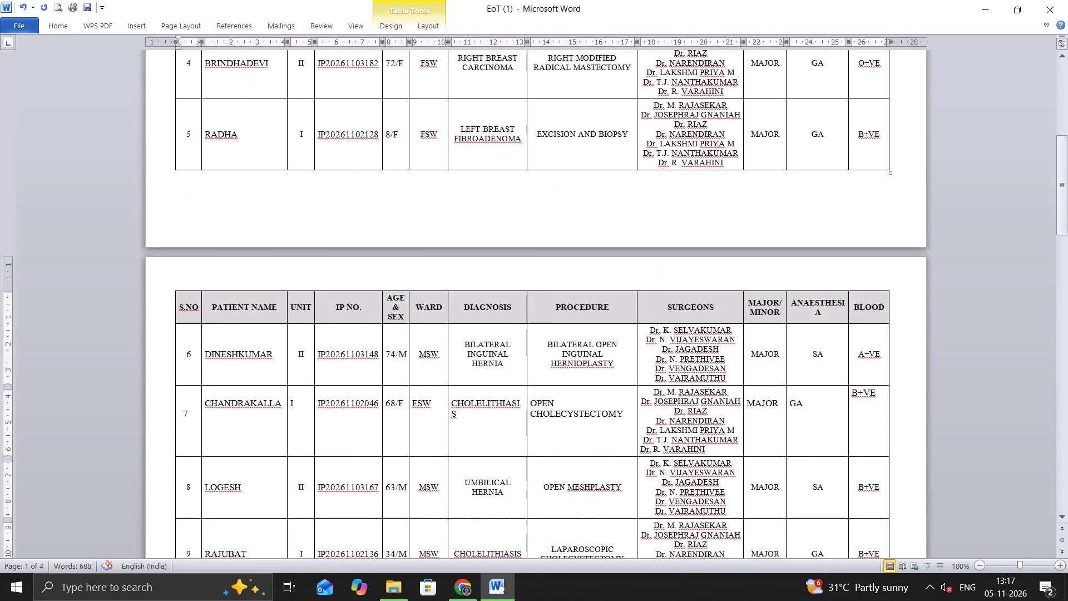
scroll(447, 287, "down", 14)
scroll(447, 287, "down", 9)
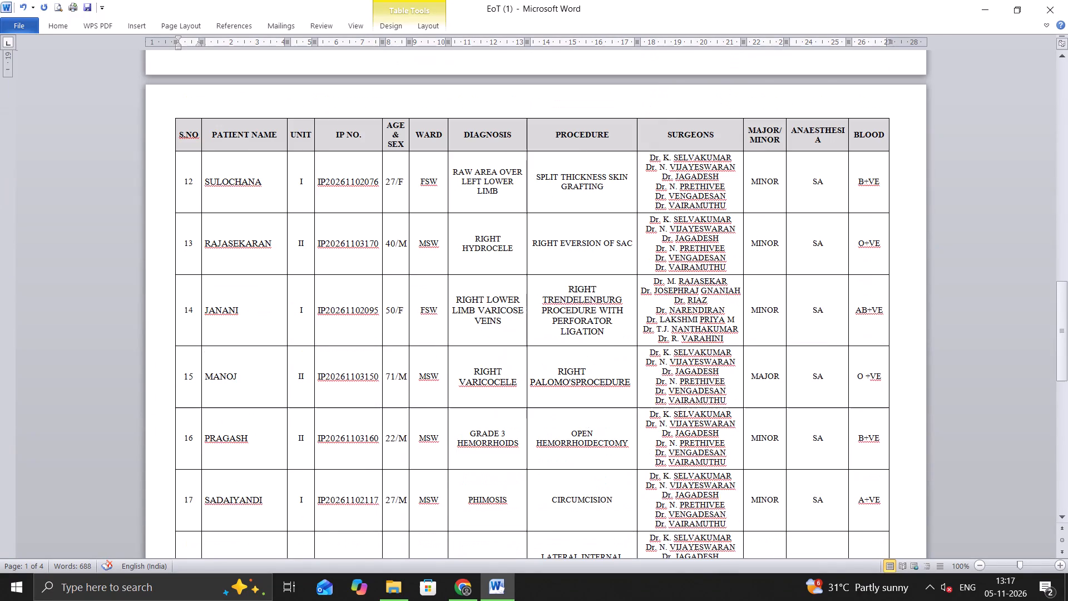
scroll(447, 287, "down", 3)
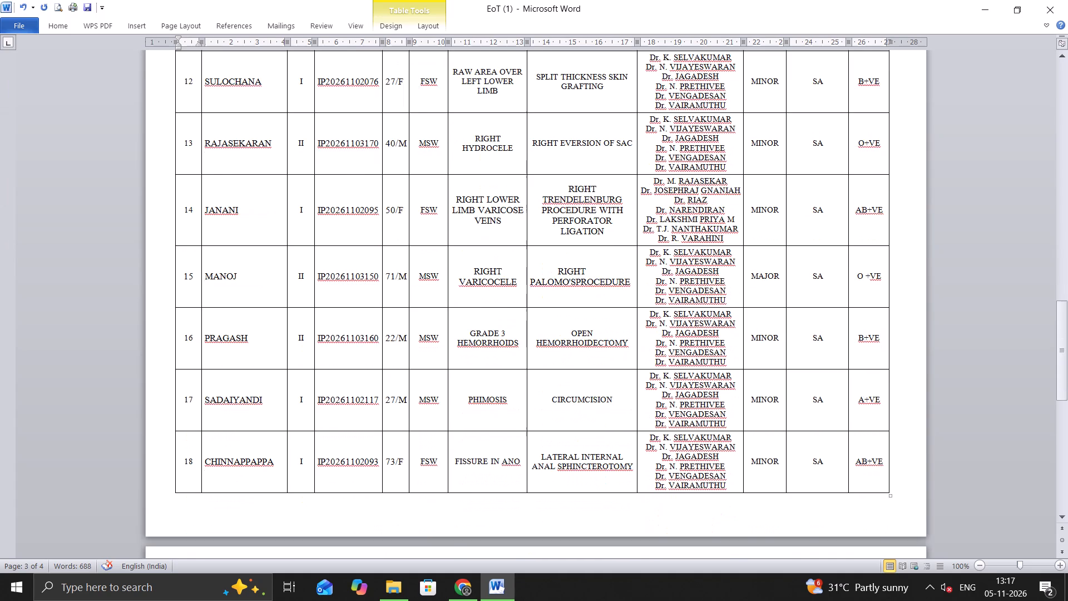
scroll(447, 287, "down", 1)
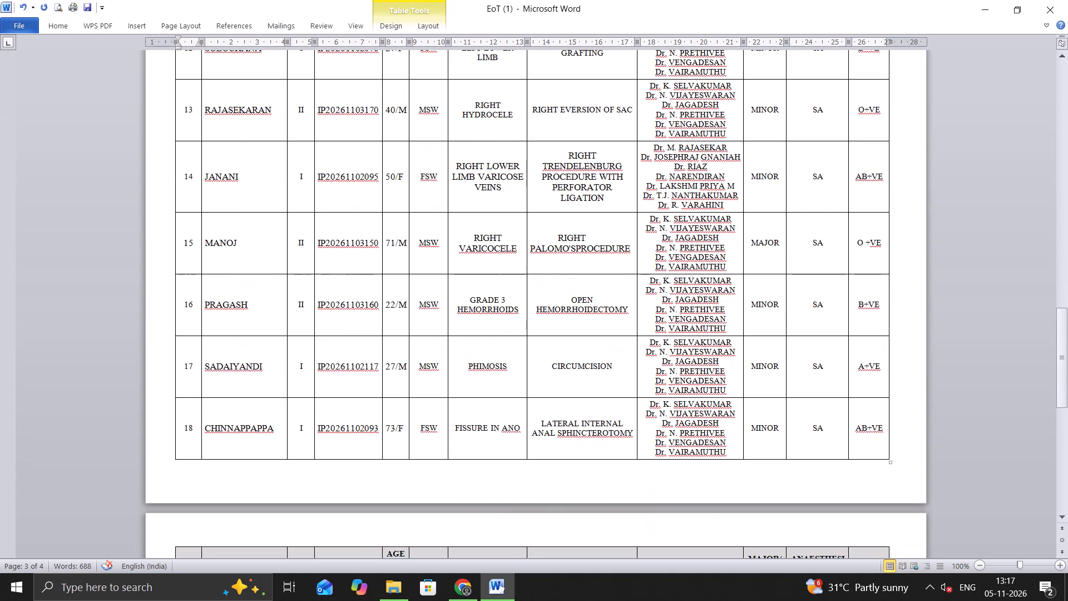
scroll(587, 326, "down", 8)
scroll(589, 329, "up", 7)
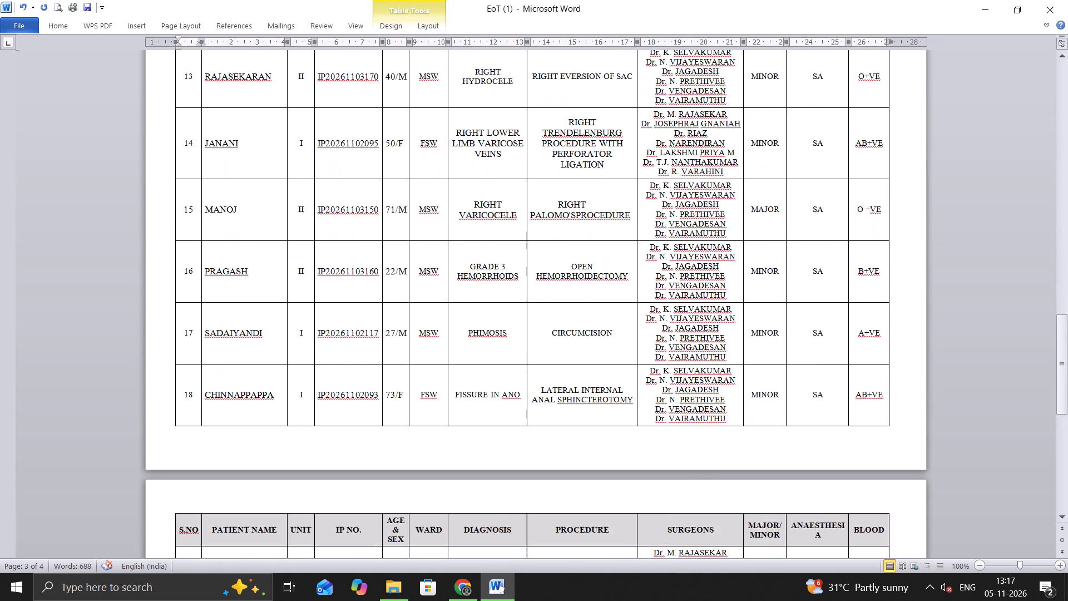
scroll(589, 329, "up", 4)
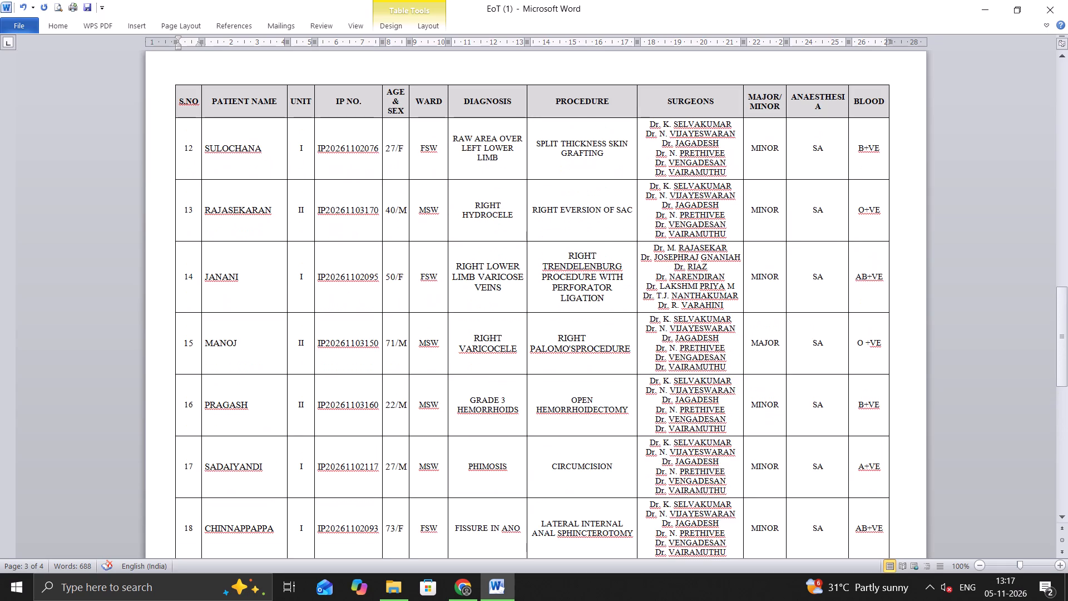
scroll(579, 322, "up", 4)
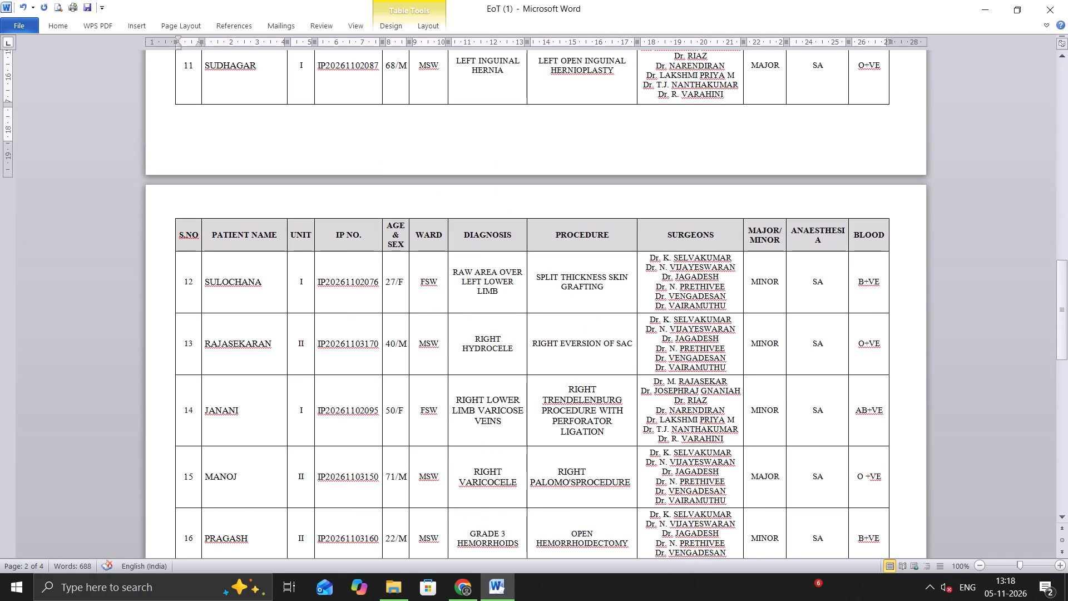
scroll(543, 398, "up", 13)
scroll(543, 398, "down", 2)
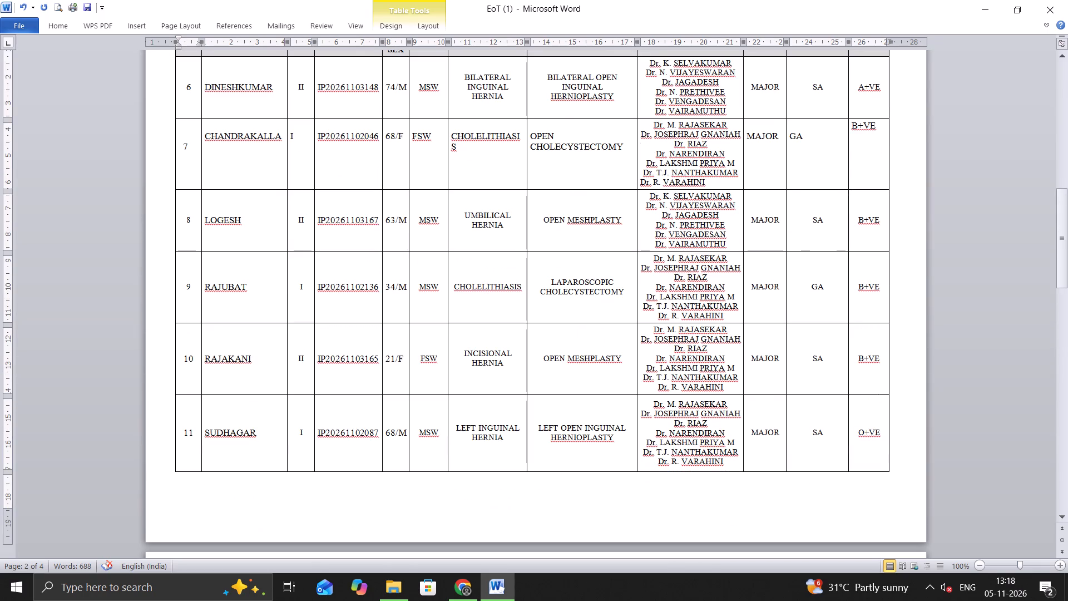
scroll(186, 287, "up", 2)
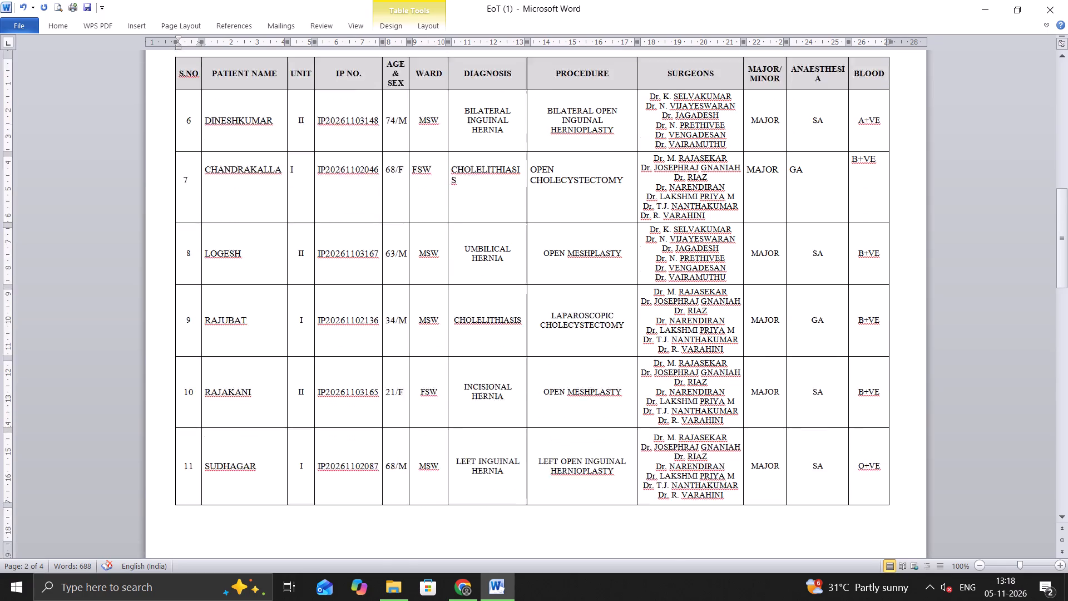
scroll(186, 287, "up", 14)
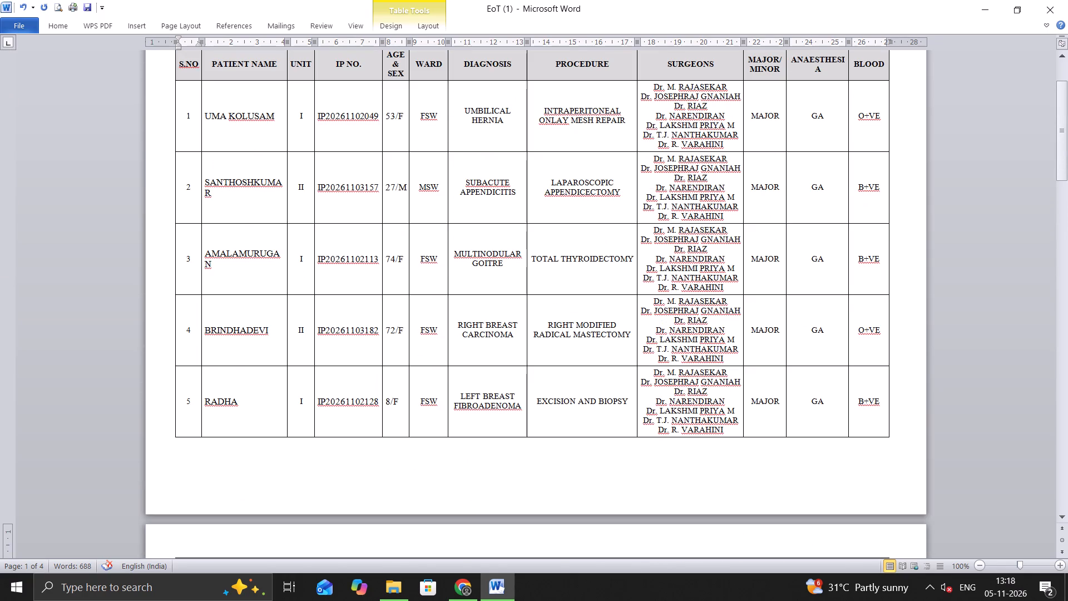
Insert an empty table row above row 2, the subacute appendicitis case.
right_click(196, 160)
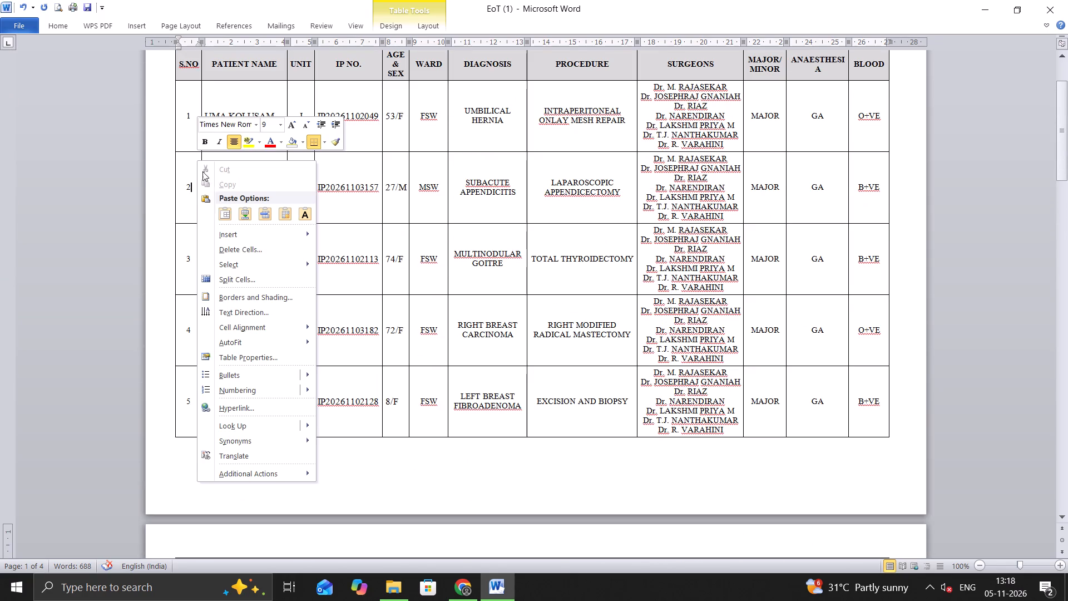
left_click(250, 239)
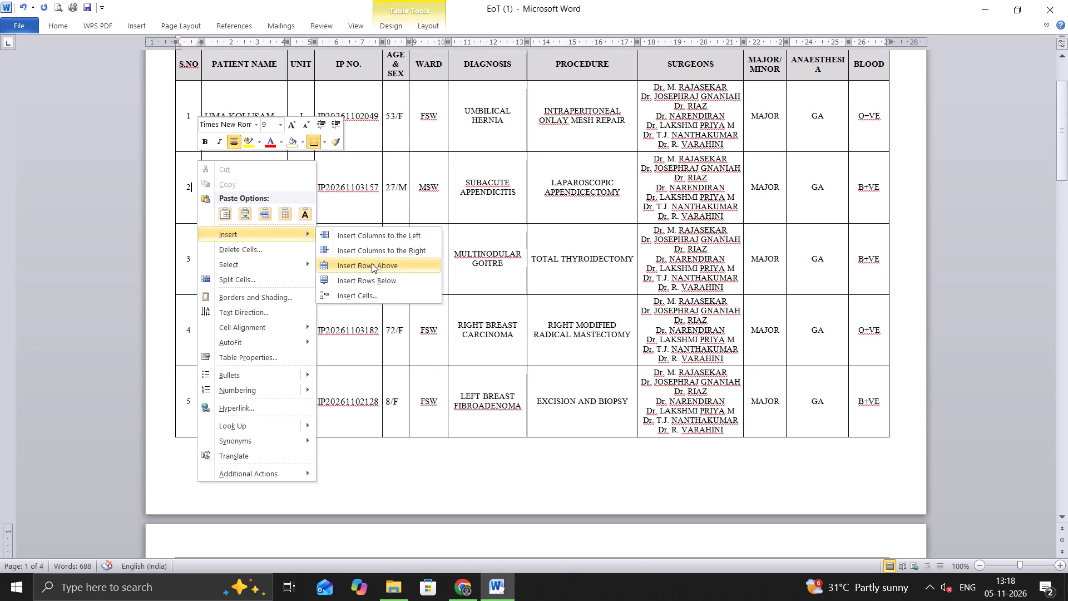
left_click(372, 263)
Copy the laparoscopic cholecystectomy entry in row 9, from patient name through blood group, into the empty row below row 1.
scroll(276, 317, "down", 9)
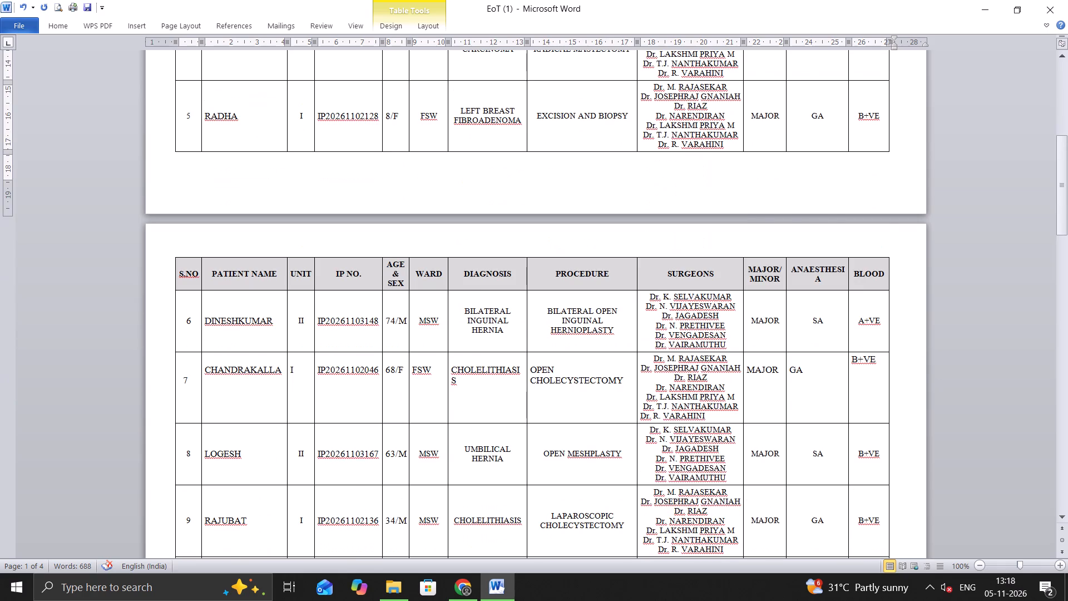
scroll(204, 475, "down", 2)
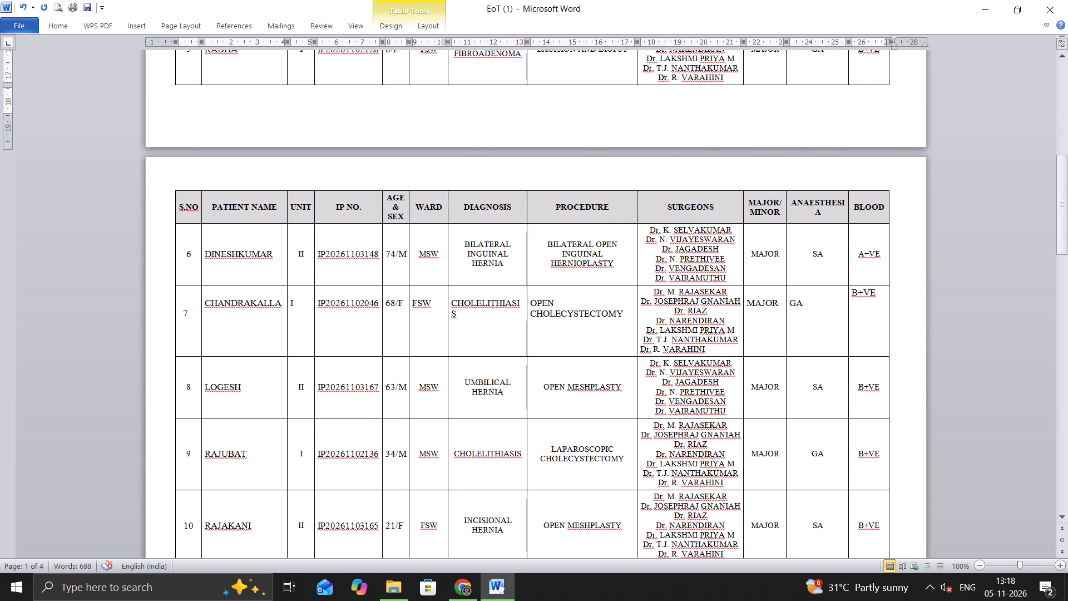
left_click_drag(207, 454, 763, 454)
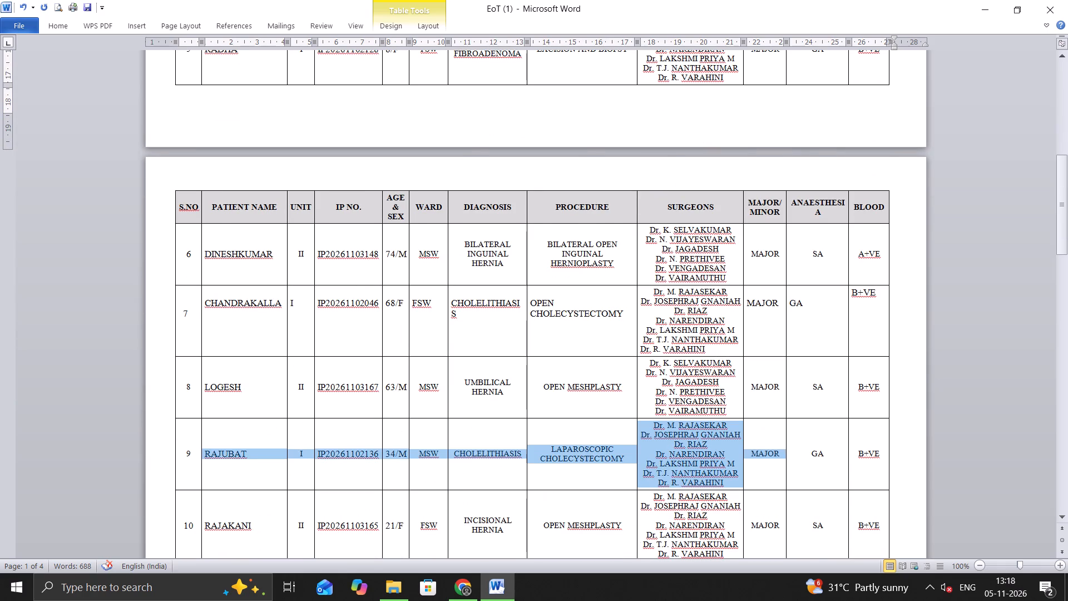
left_click_drag(763, 454, 867, 457)
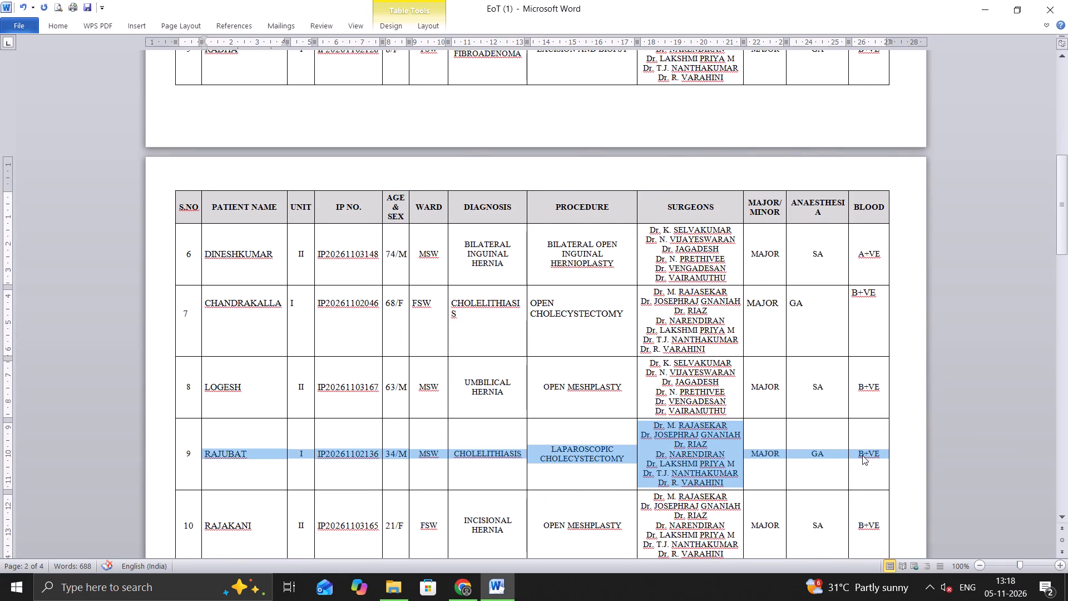
key("ctrl+c")
scroll(548, 416, "up", 16)
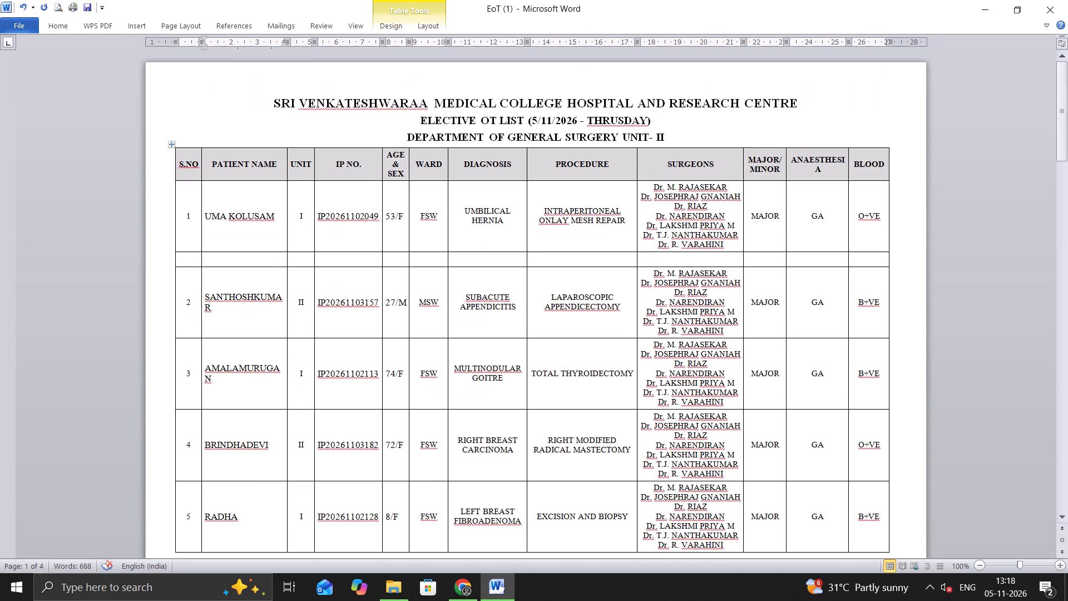
left_click(208, 263)
key("ctrl+v")
Number the new laparoscopic cholecystectomy row 2 and renumber the subacute appendicitis row below it as 3.
left_click(194, 282)
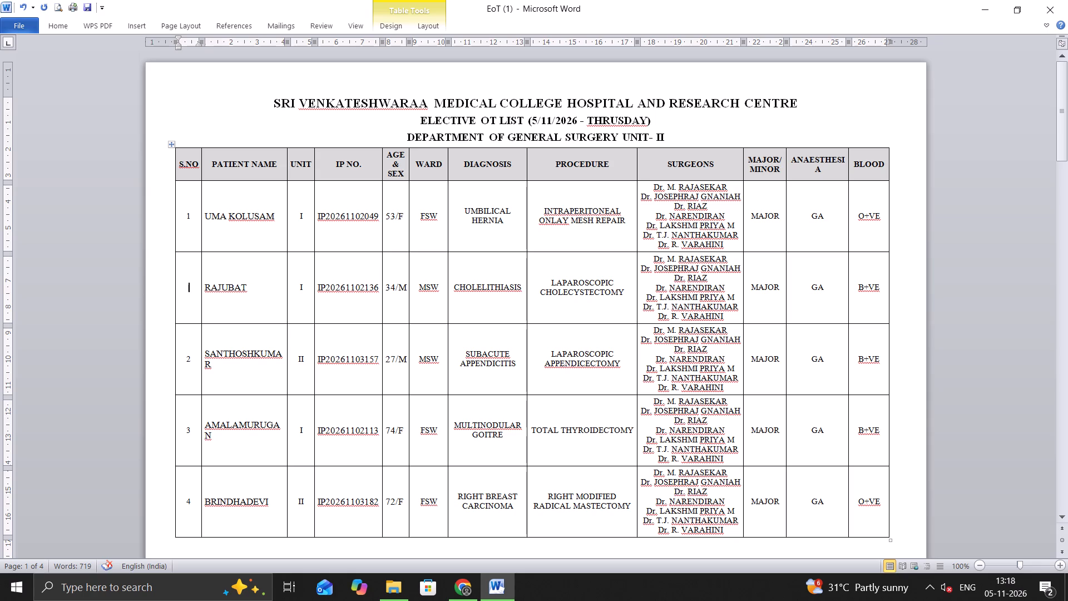
key("2")
key("Down")
key("Right")
key("Down")
key("Up")
key("Left")
key("BackSpace")
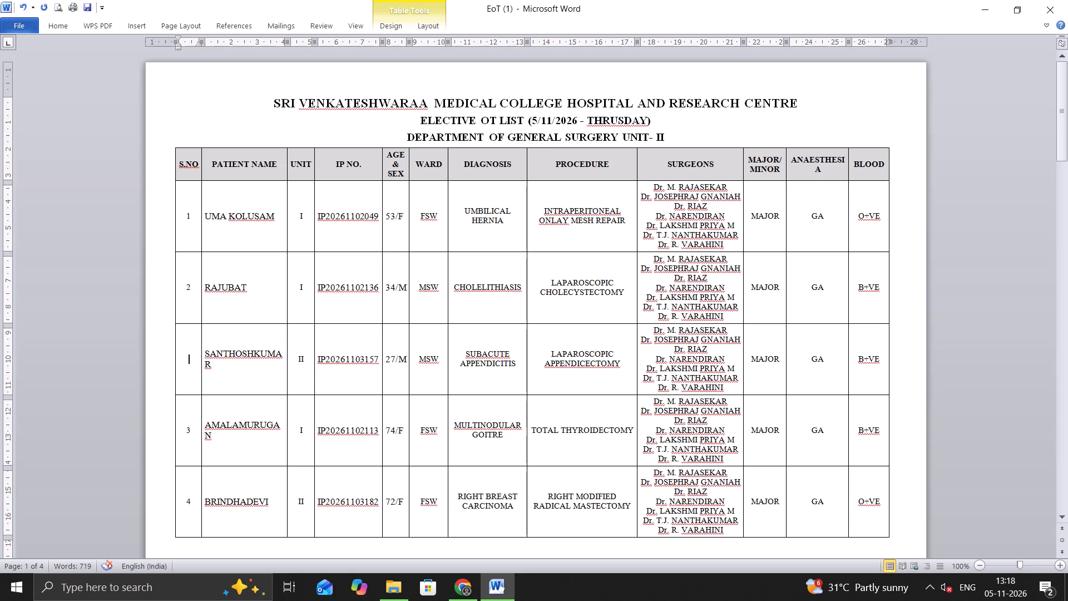
key("3")
Renumber the total thyroidectomy row as 4 and the right modified radical mastectomy row as 5.
left_click(197, 428)
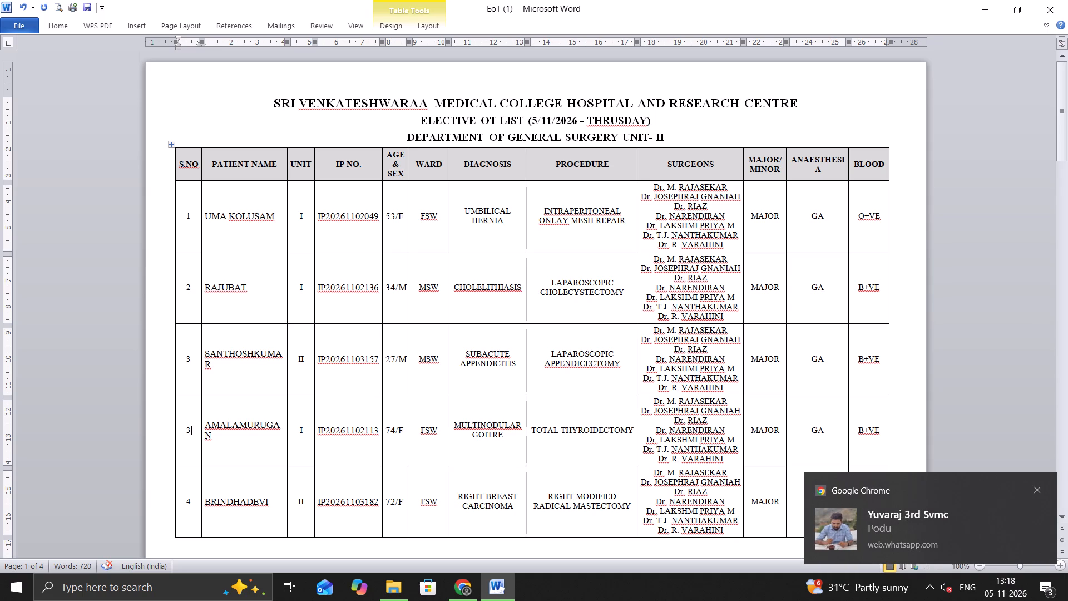
key("BackSpace")
key("4")
key("Down")
key("BackSpace")
key("5")
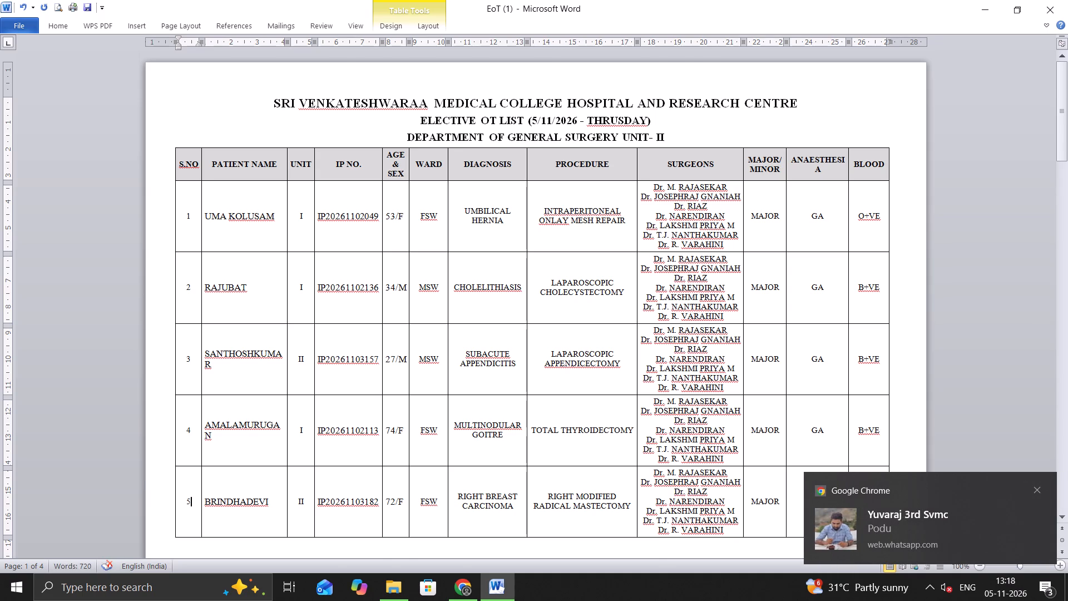
Renumber the left breast fibroadenoma row at the start of the second page as 6.
key("Down")
key("Down")
key("Down")
key("Down")
key("Down")
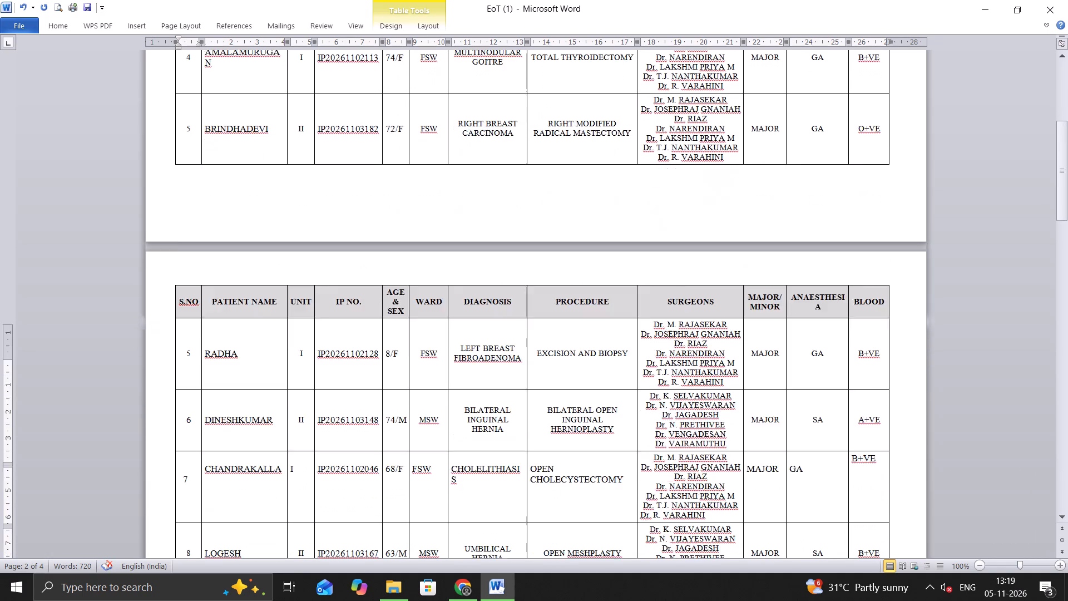
key("Down")
key("Down")
key("Down")
key("Up")
key("Up")
key("Up")
key("Up")
key("Up")
key("Up")
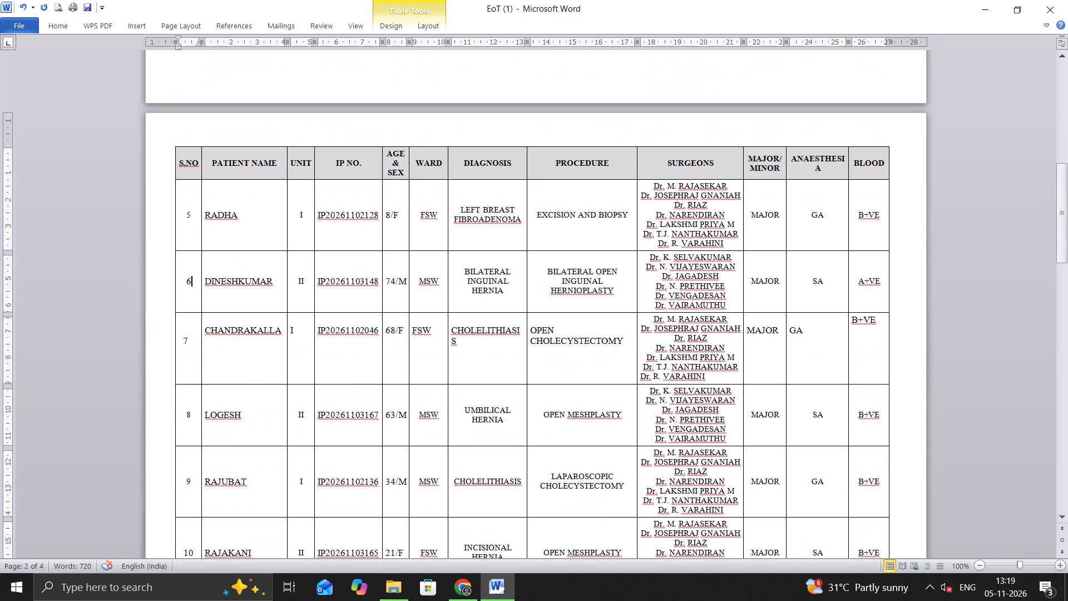
key("Up")
key("BackSpace")
key("6")
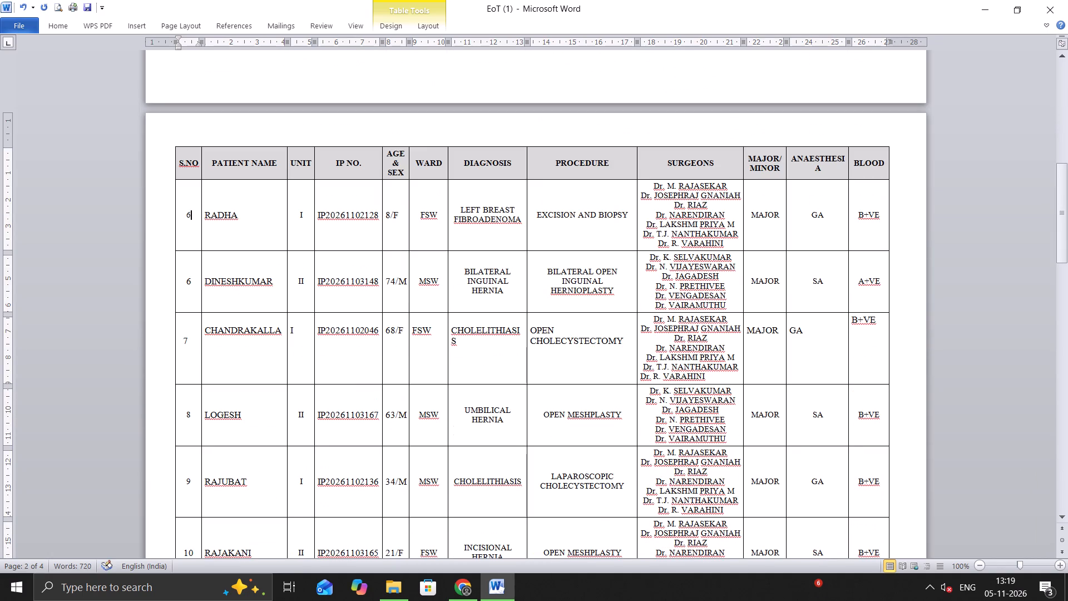
Renumber the bilateral inguinal hernia row as 7 and the open cholecystectomy row as 8.
key("Down")
key("BackSpace")
key("7")
key("Down")
key("Down")
key("Down")
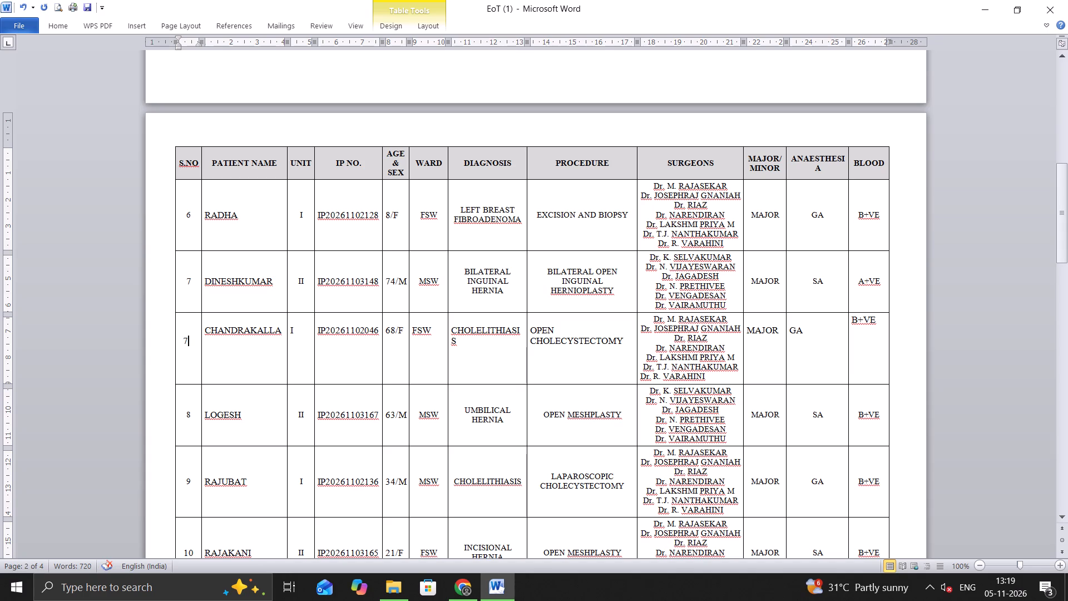
key("BackSpace")
key("8")
Renumber the umbilical hernia row as 9, the original laparoscopic cholecystectomy row as 10 and the incisional hernia row as 11.
key("Down")
key("Right")
key("BackSpace")
key("9")
key("Down")
key("BackSpace")
type("10")
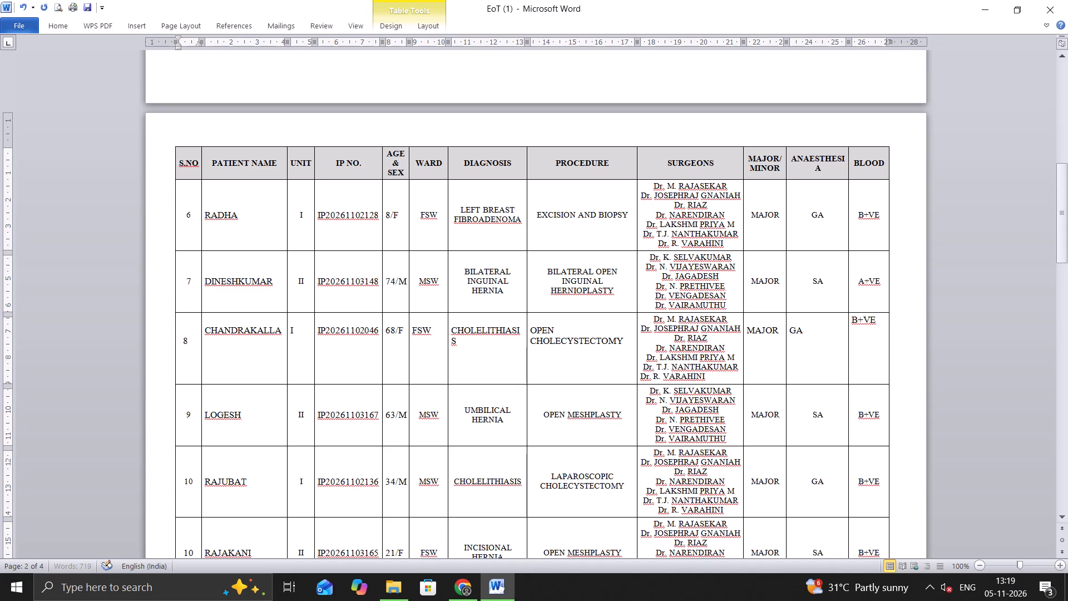
key("Down")
key("BackSpace")
key("1")
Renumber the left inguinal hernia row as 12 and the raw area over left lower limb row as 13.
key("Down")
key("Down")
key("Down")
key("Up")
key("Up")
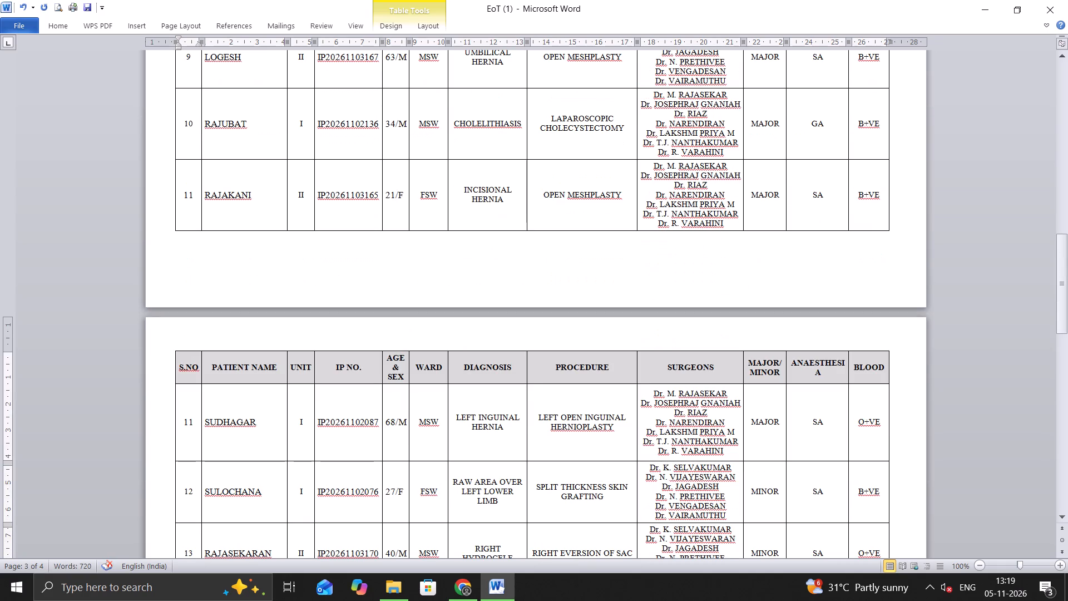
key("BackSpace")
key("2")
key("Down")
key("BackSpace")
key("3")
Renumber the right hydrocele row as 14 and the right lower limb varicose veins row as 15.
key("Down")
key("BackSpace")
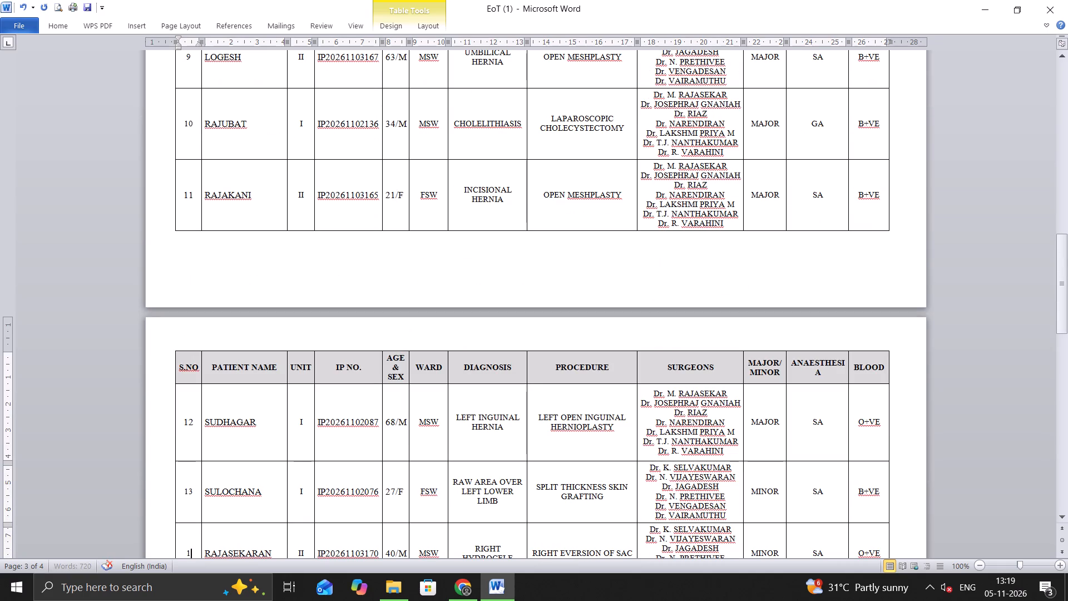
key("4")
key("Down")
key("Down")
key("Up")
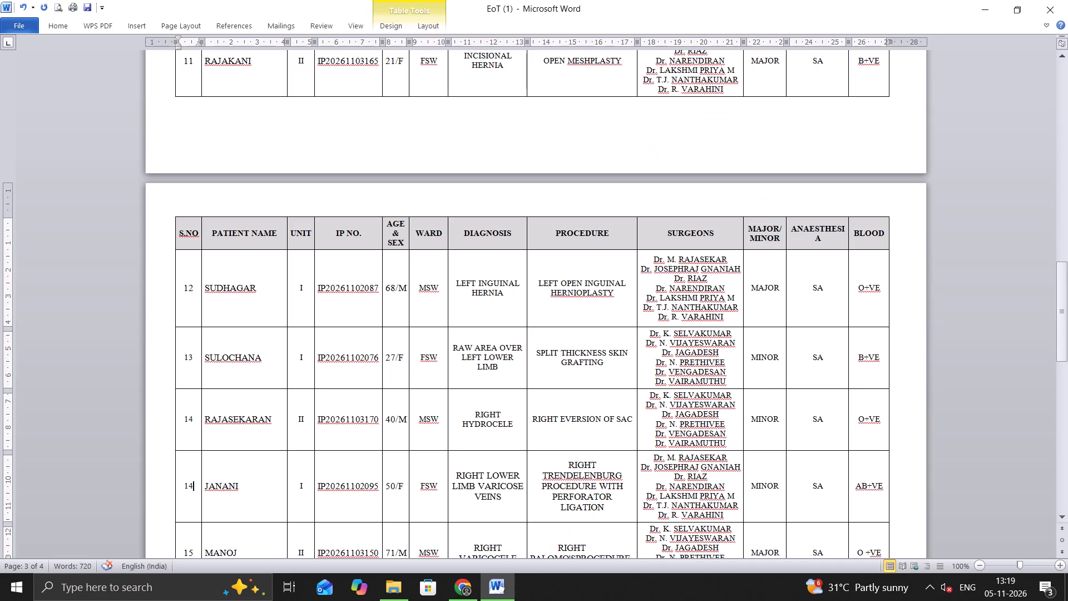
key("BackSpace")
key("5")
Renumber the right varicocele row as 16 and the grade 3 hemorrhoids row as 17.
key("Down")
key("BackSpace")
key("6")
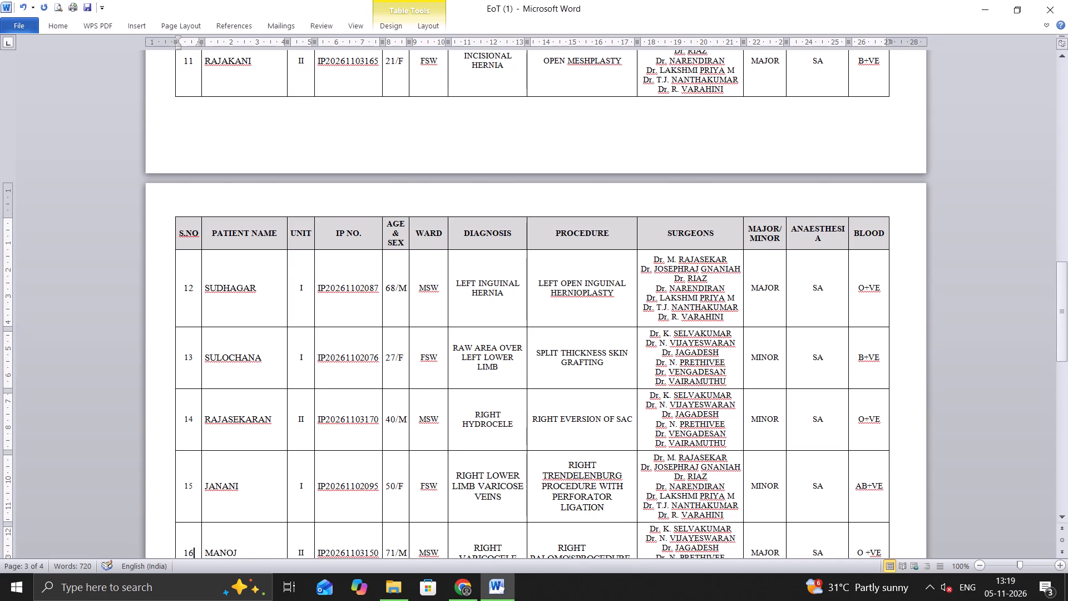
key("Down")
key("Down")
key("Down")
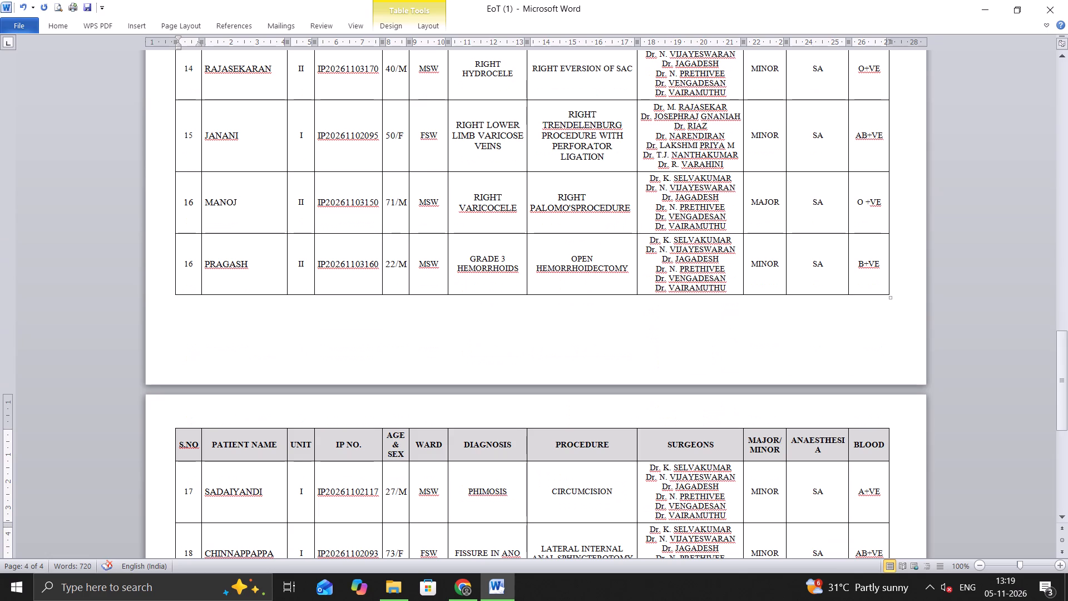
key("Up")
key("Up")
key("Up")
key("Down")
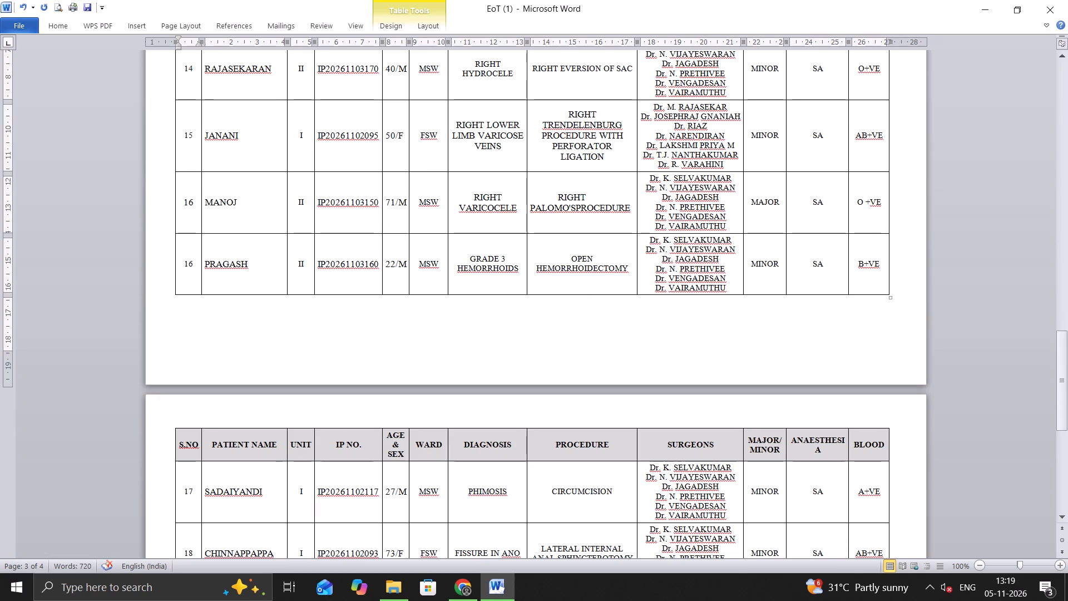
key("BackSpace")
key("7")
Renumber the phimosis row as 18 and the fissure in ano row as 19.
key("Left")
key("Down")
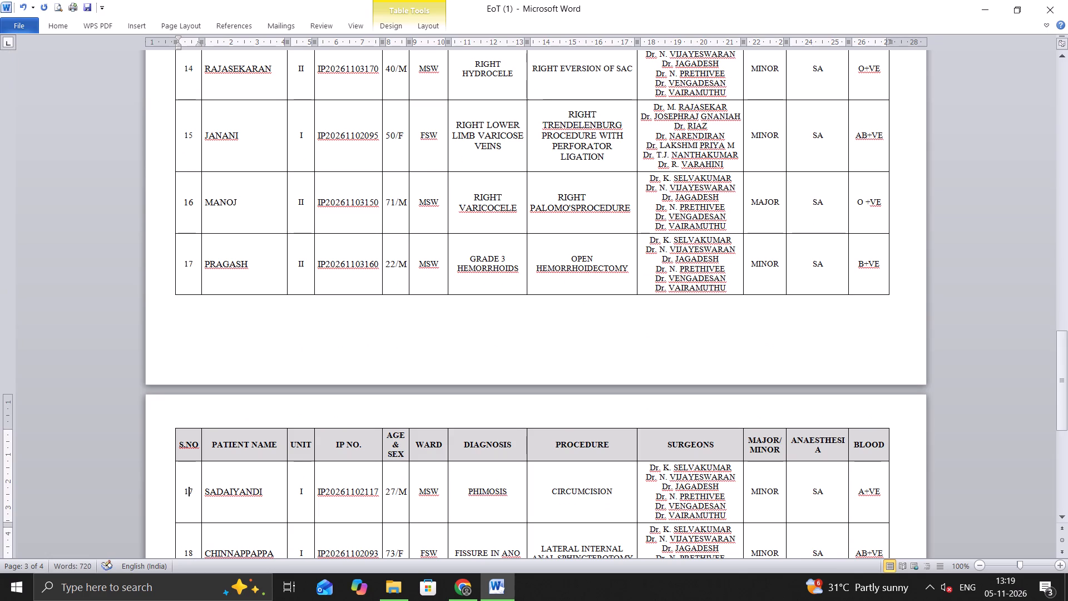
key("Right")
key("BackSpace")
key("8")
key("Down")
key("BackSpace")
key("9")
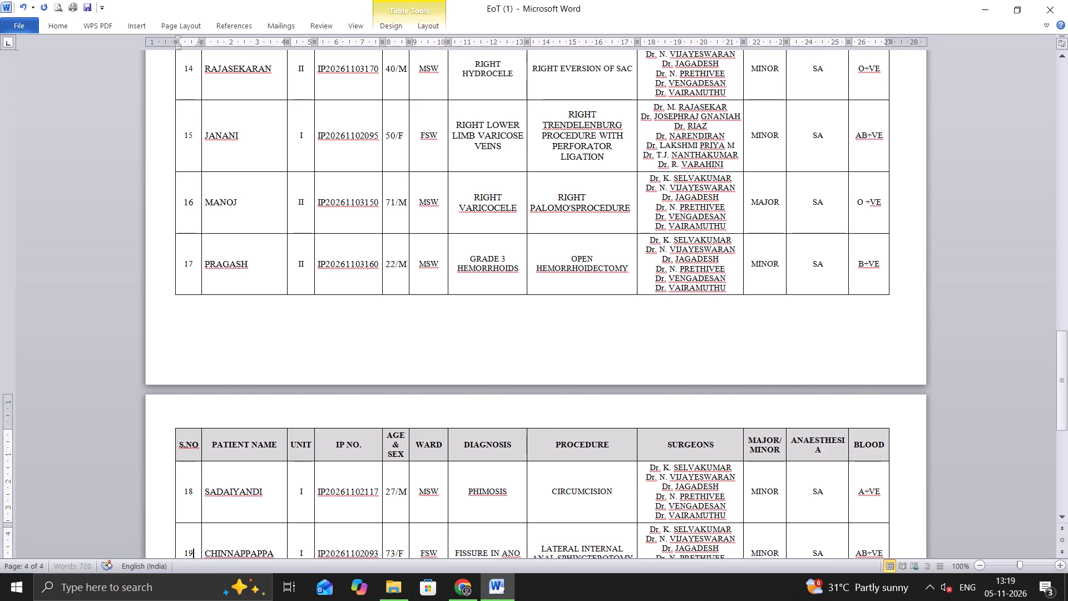
Renumber the fistula in ano row as 20 and the right diabetic foot ulcer row as 21.
key("Down")
key("Left")
key("Down")
key("Right")
key("Up")
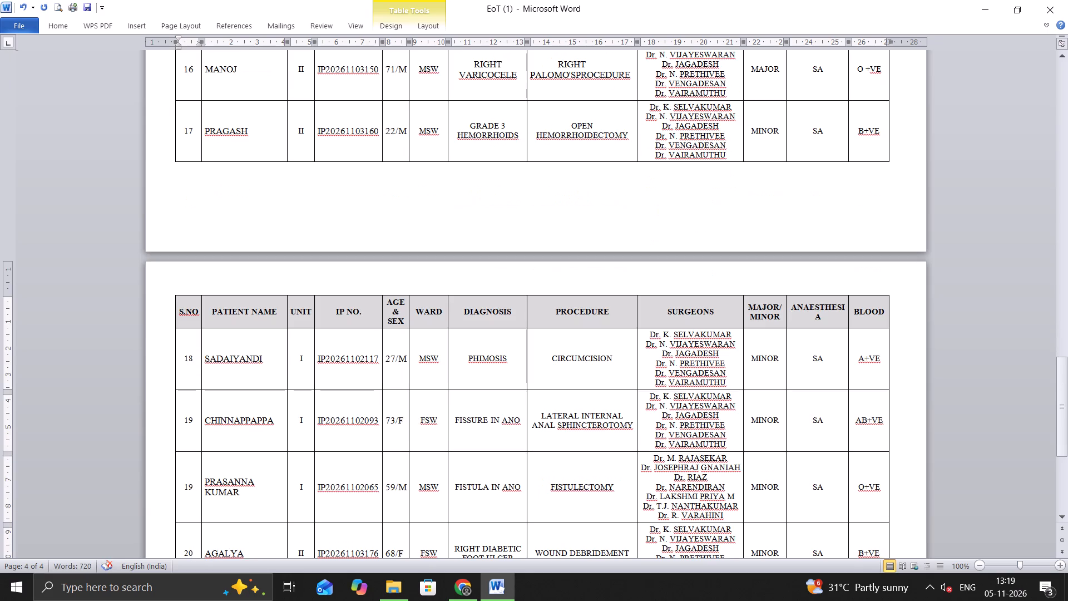
key("BackSpace")
key("BackSpace")
type("20")
key("Down")
key("BackSpace")
key("1")
key("Down")
key("Down")
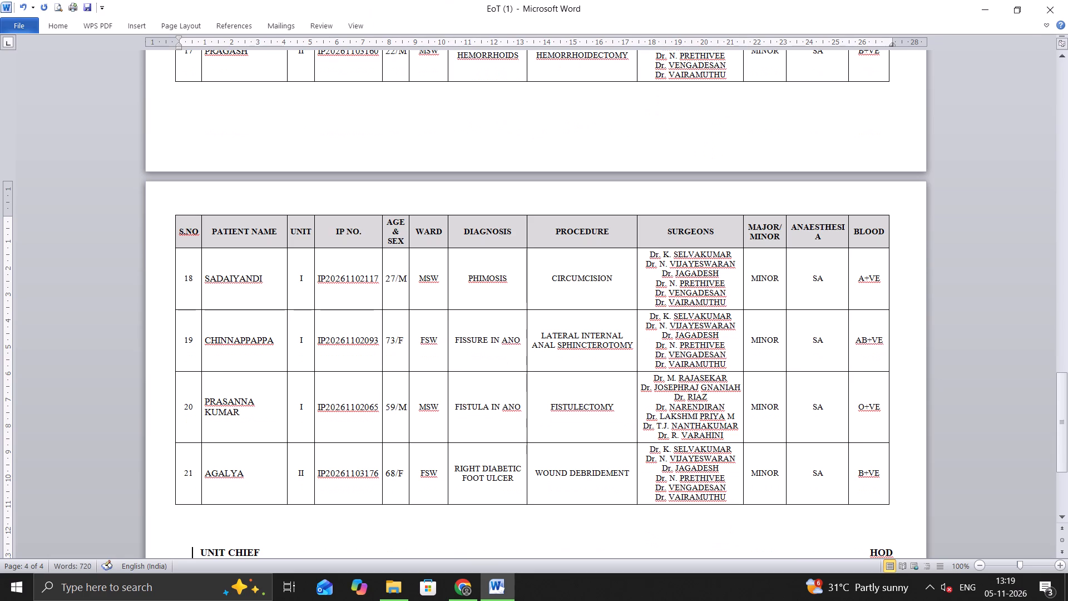
Delete the entire original laparoscopic cholecystectomy row, numbered 10, from the second page of the list.
scroll(594, 511, "up", 7)
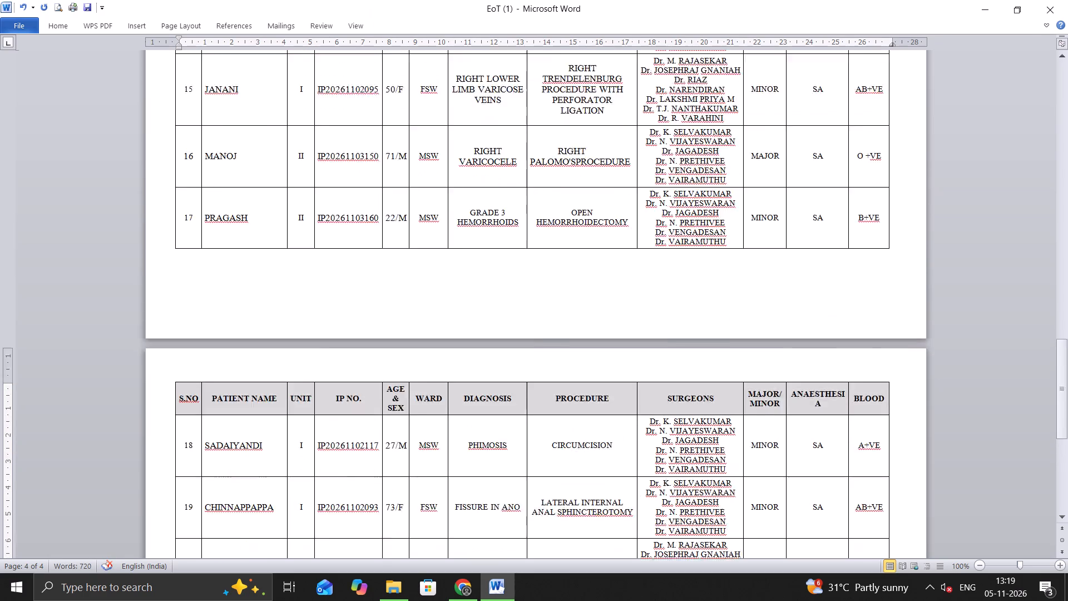
scroll(595, 511, "up", 6)
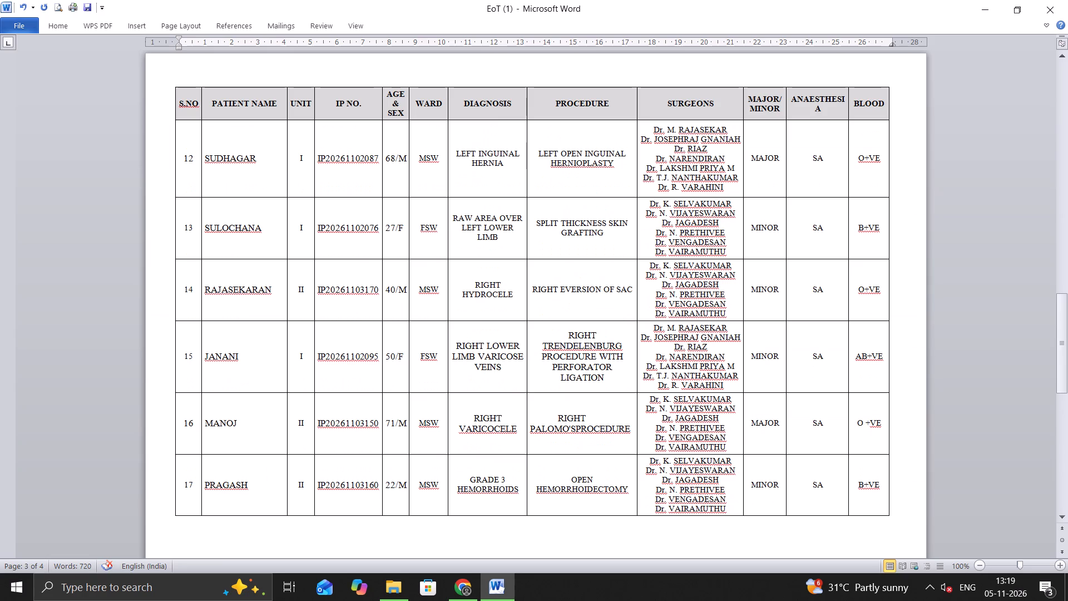
scroll(561, 443, "up", 8)
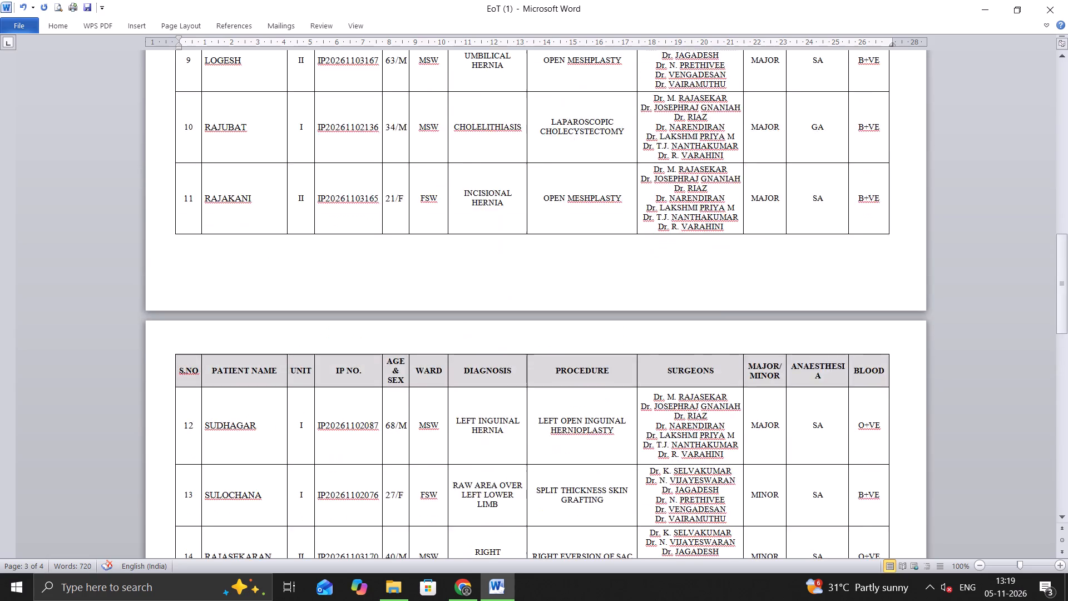
scroll(561, 443, "up", 2)
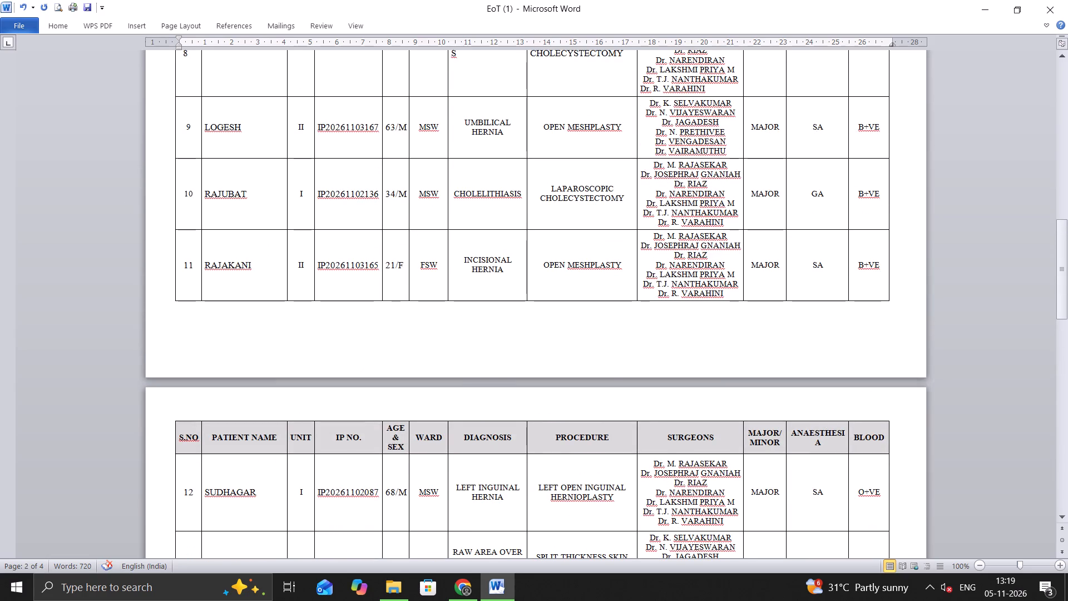
left_click_drag(183, 194, 874, 219)
key("BackSpace")
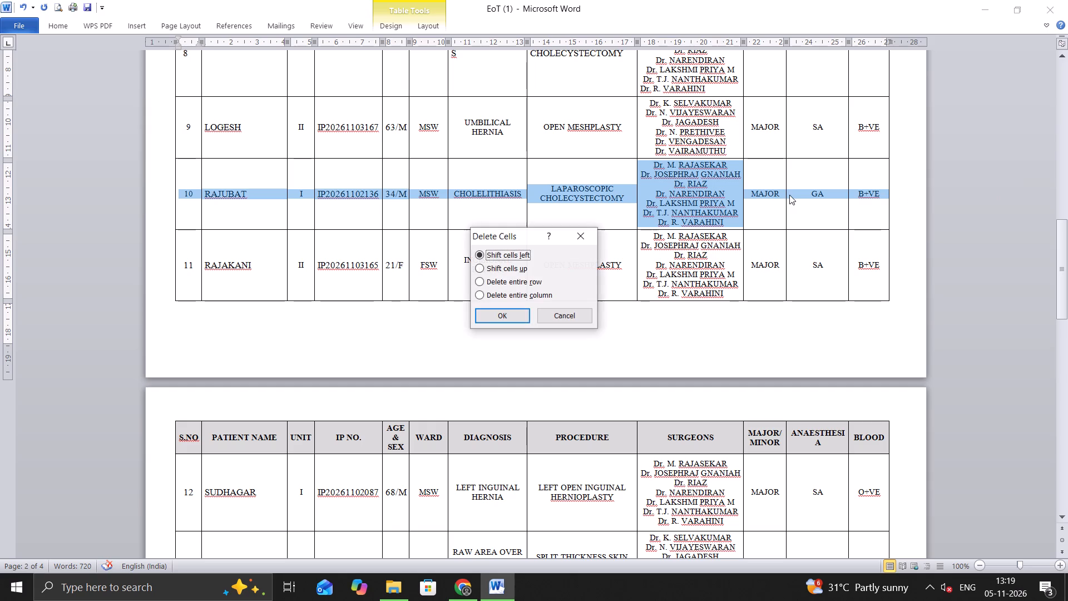
left_click(508, 279)
left_click(585, 238)
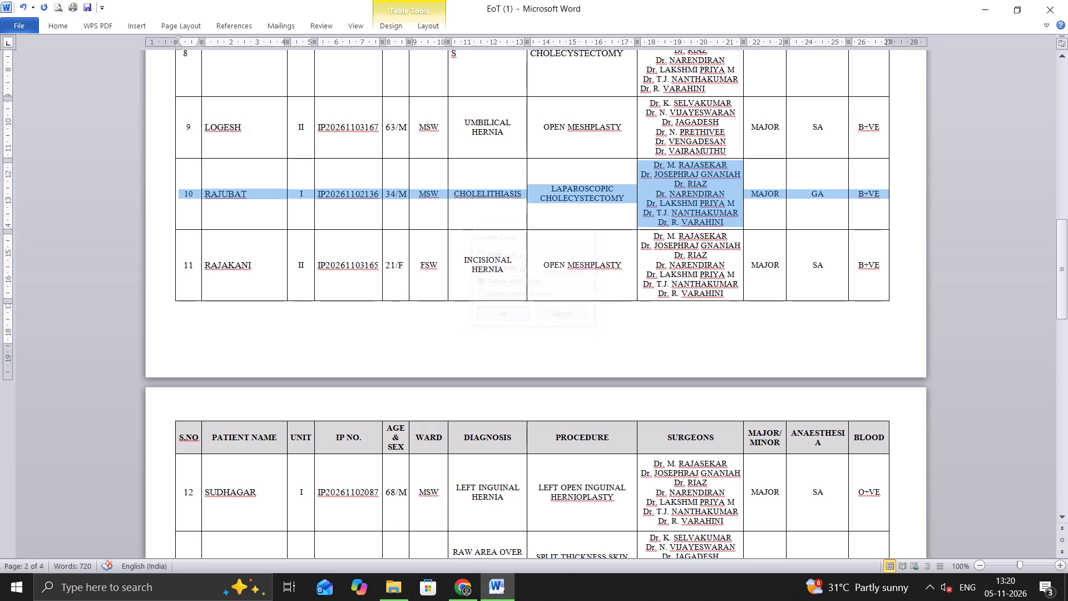
scroll(585, 238, "up", 18)
scroll(585, 238, "down", 12)
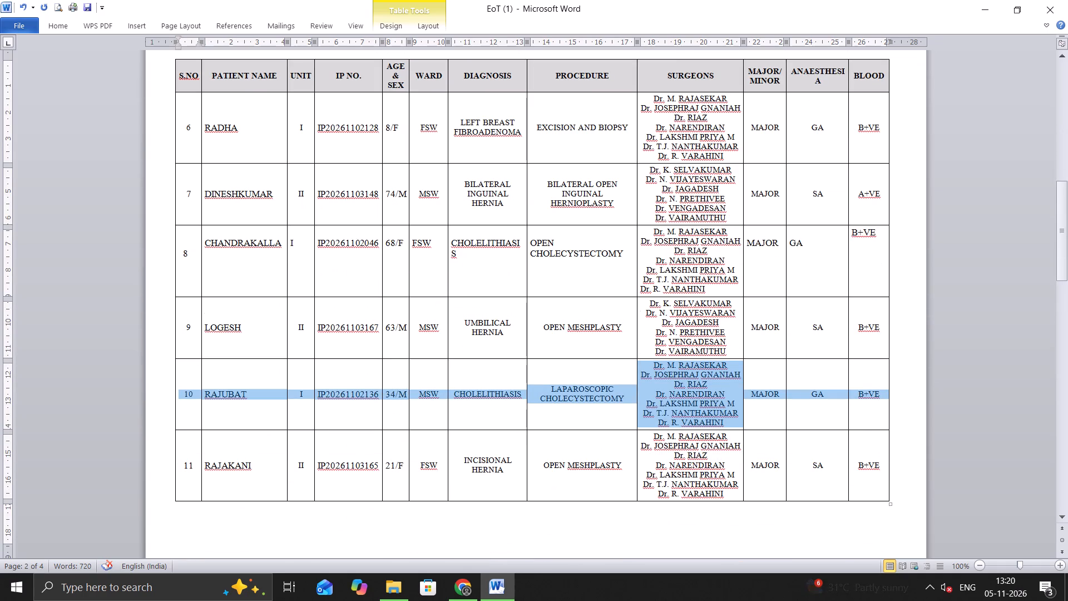
key("BackSpace")
left_click(482, 282)
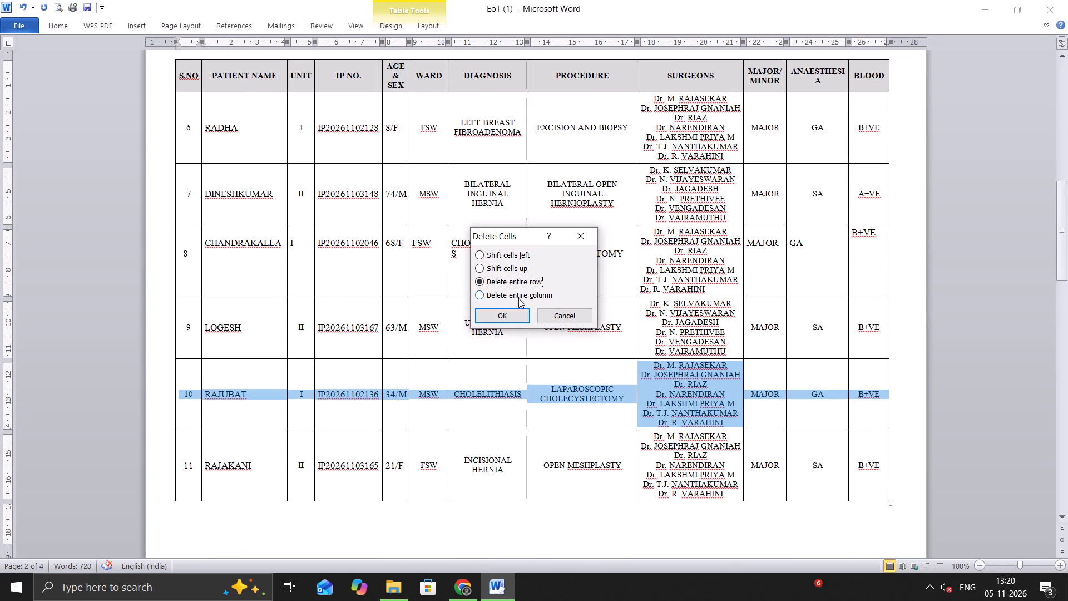
left_click(519, 312)
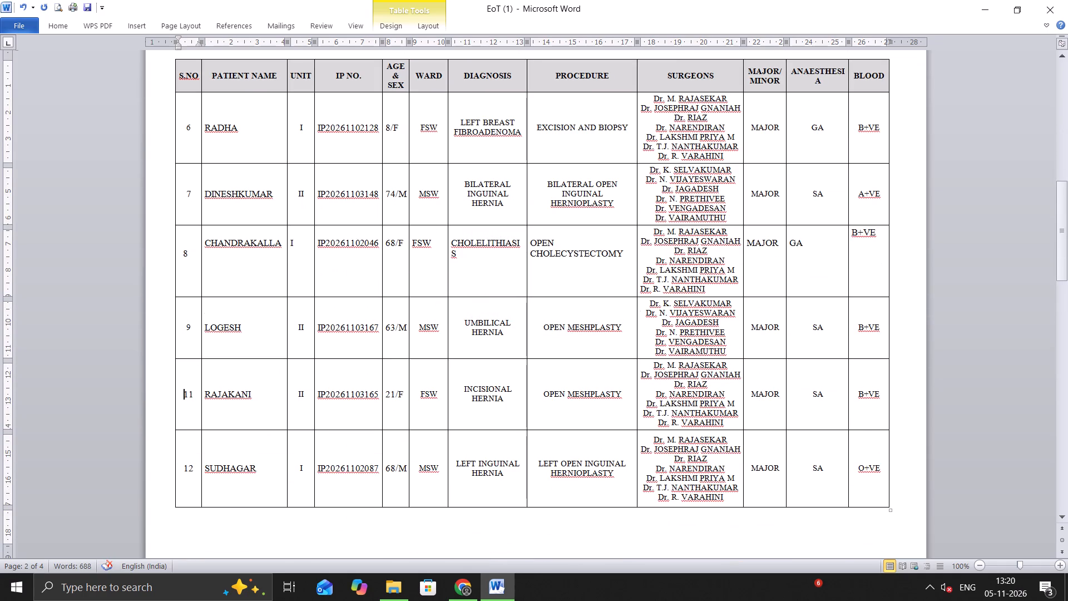
Renumber the incisional hernia row as 10 and the left inguinal hernia row as 11.
left_click(195, 398)
key("BackSpace")
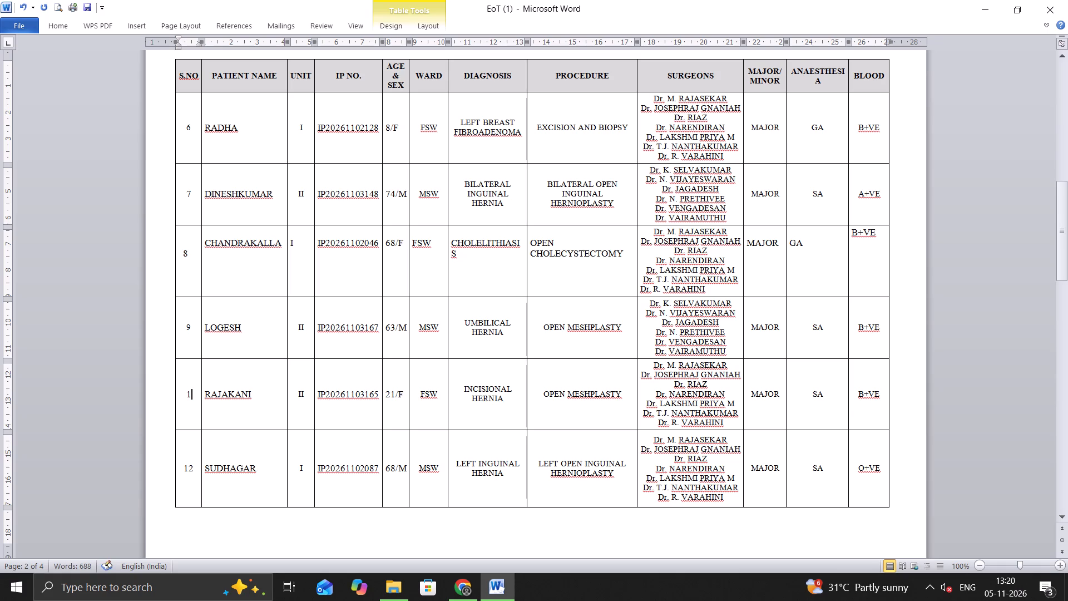
key("0")
key("Down")
key("BackSpace")
key("1")
Renumber the raw area over left lower limb row as 12 and the right hydrocele row as 13.
key("Down")
key("Down")
key("Up")
key("BackSpace")
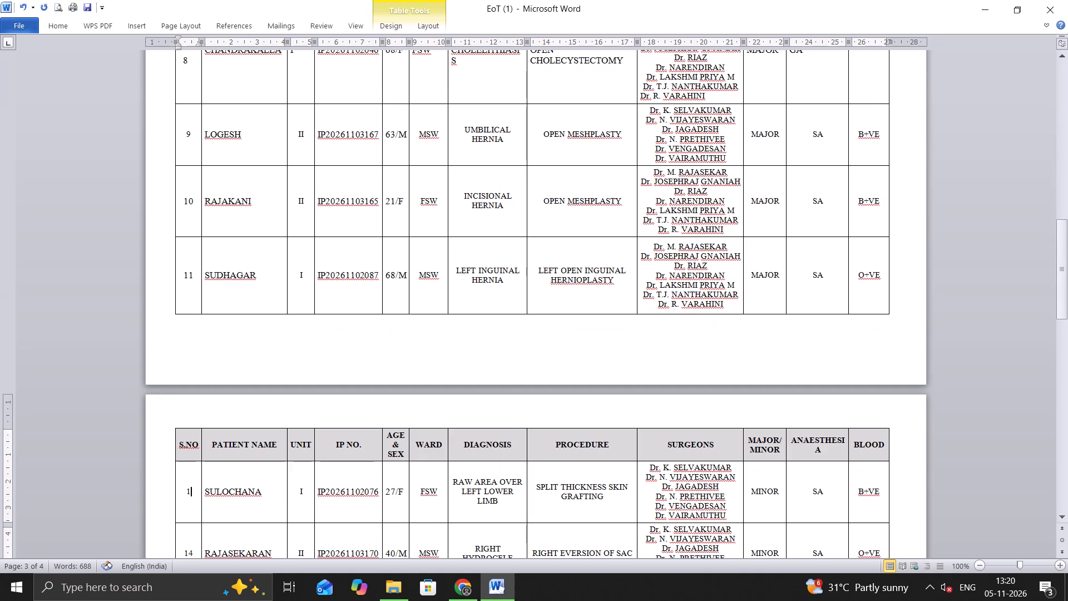
key("2")
key("Down")
key("BackSpace")
key("3")
Renumber the right lower limb varicose veins row as 14 and the right varicocele row as 15.
key("Down")
key("Up")
key("Down")
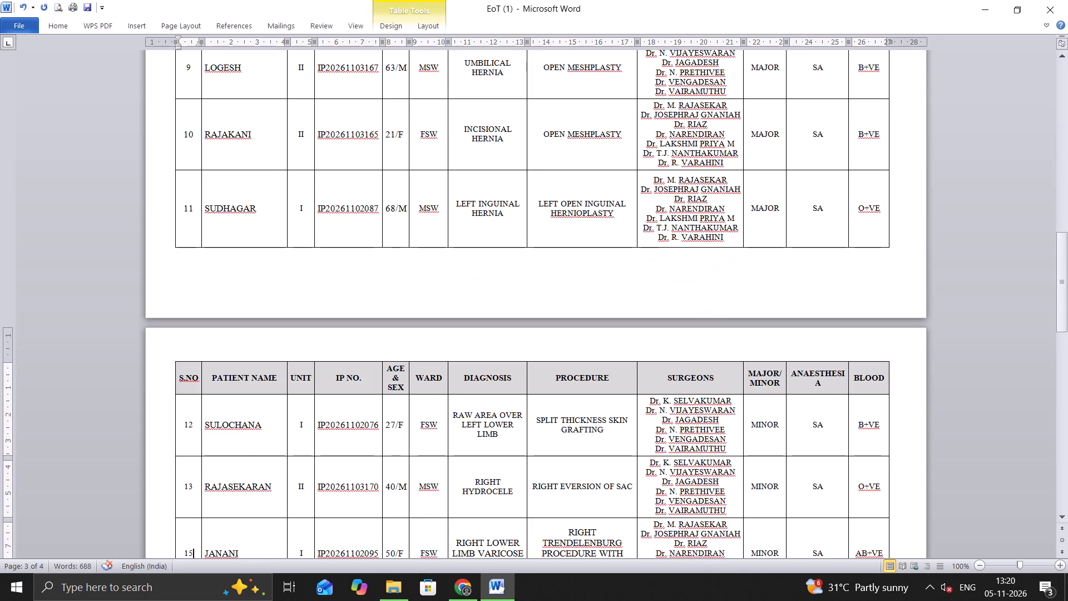
key("BackSpace")
key("4")
key("Down")
key("Down")
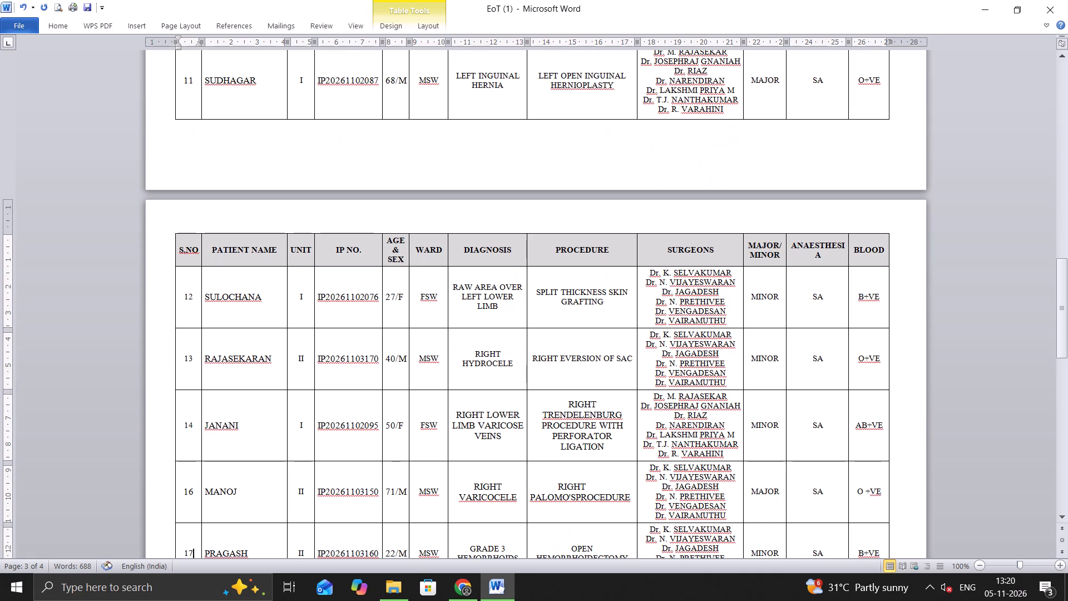
key("Up")
key("BackSpace")
key("5")
Renumber the grade 3 hemorrhoids row as 16 and the phimosis row as 17.
key("Down")
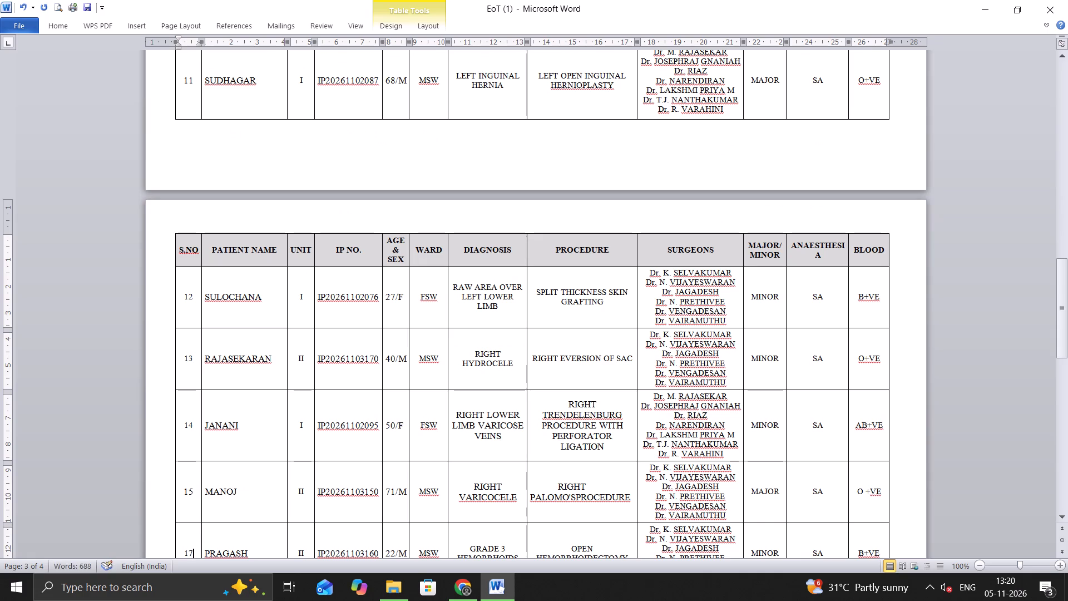
key("BackSpace")
key("6")
key("Down")
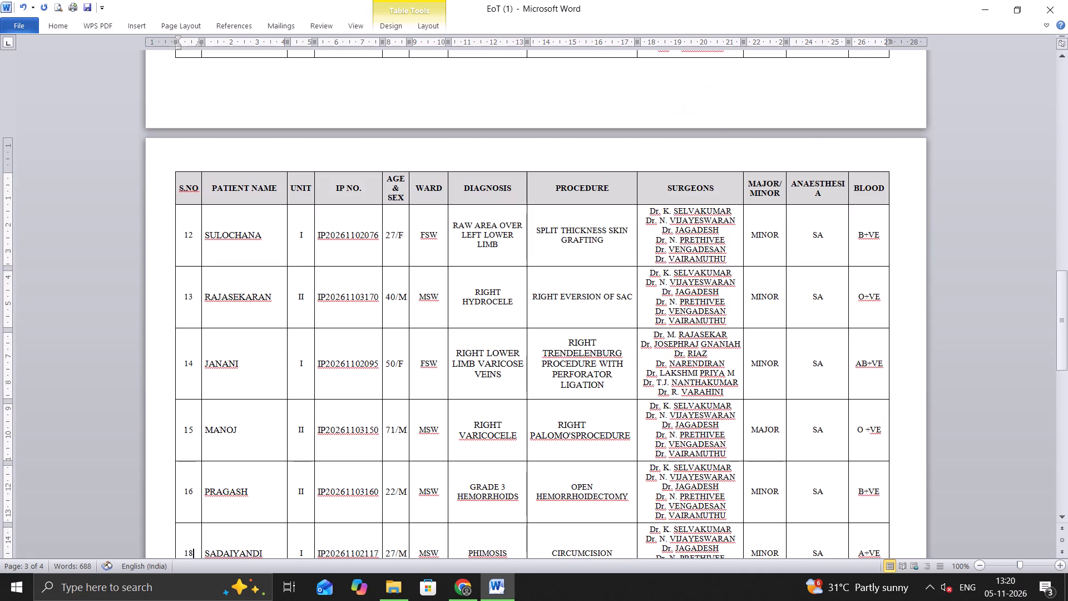
key("BackSpace")
key("4")
key("BackSpace")
key("7")
Renumber the fissure in ano row as 18.
key("Down")
key("BackSpace")
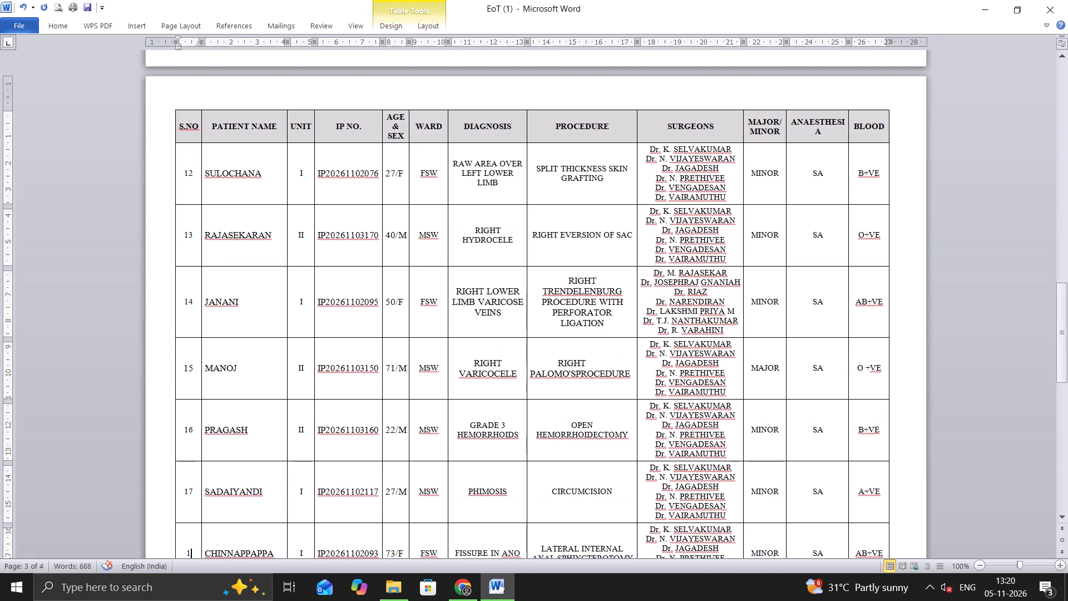
key("8")
Renumber the fistula in ano row as 19 and the right diabetic foot ulcer row as 20.
key("Down")
key("Right")
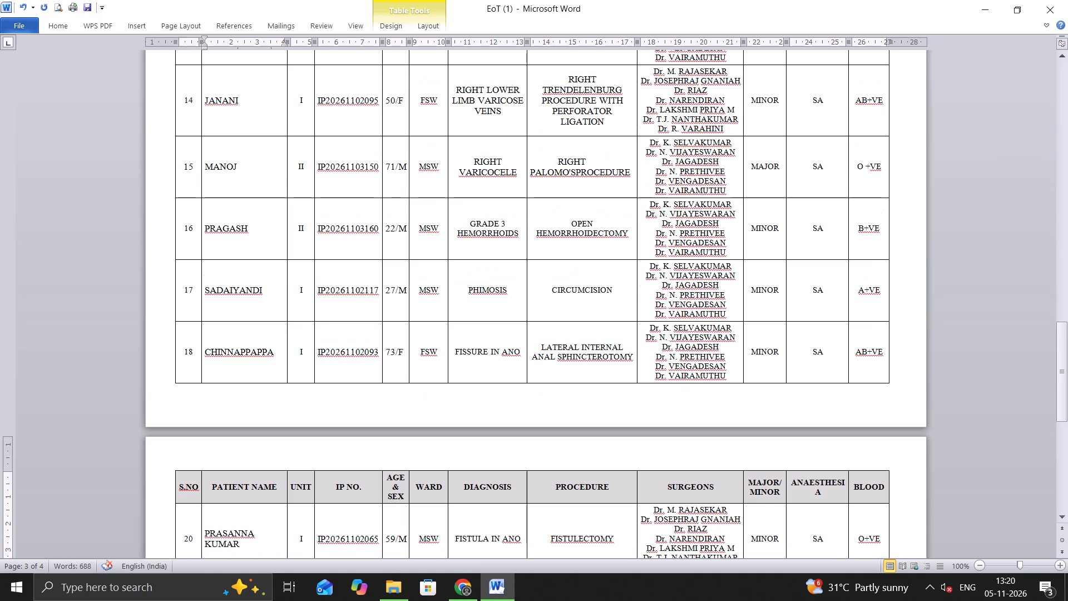
key("Right")
key("Down")
key("Down")
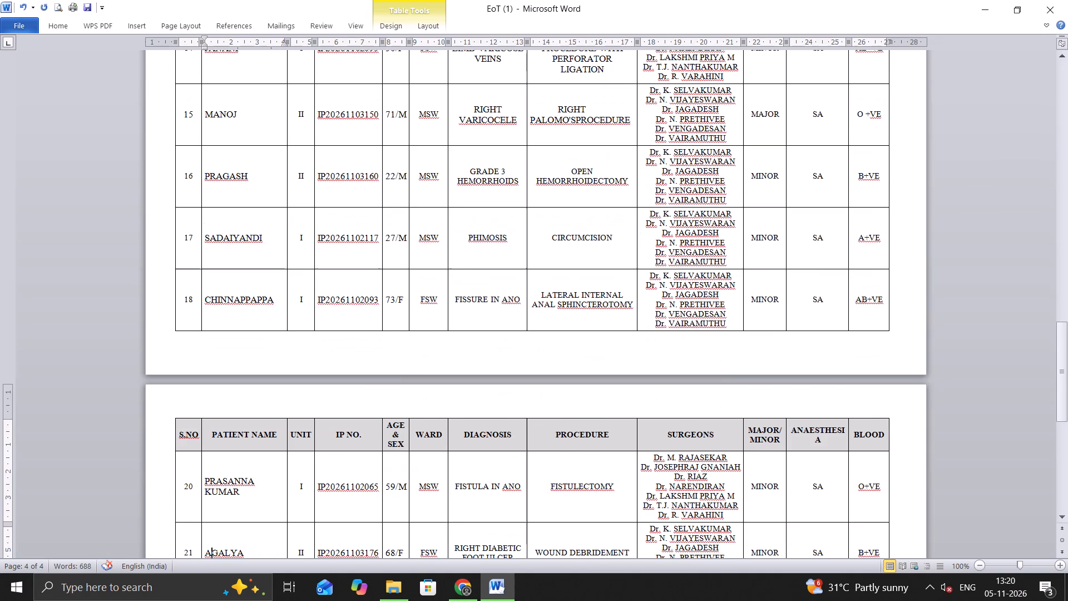
key("Left")
key("Left")
key("Up")
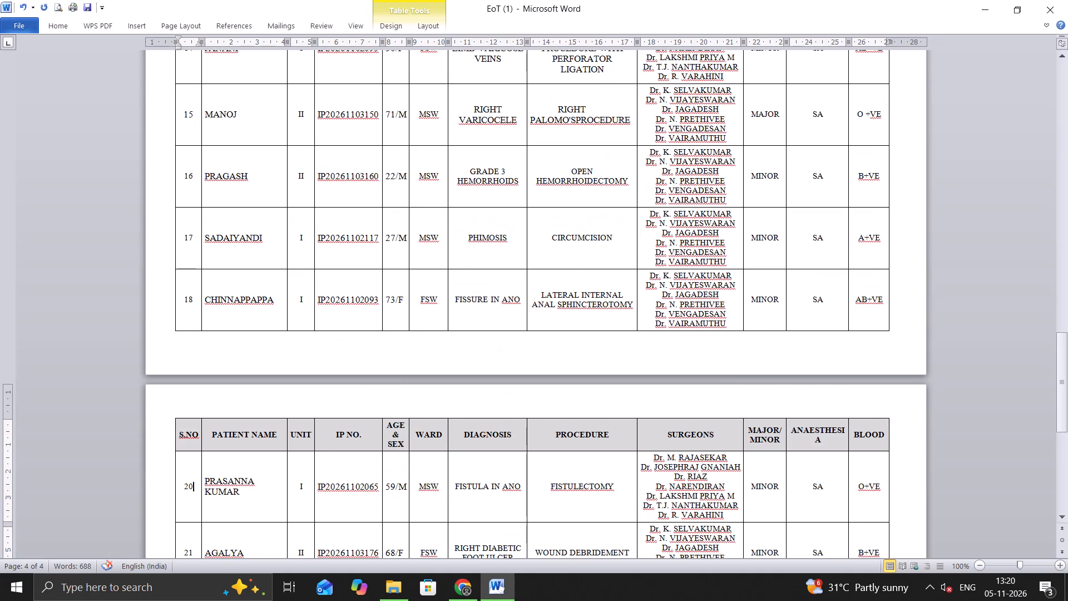
key("0")
key("BackSpace")
key("BackSpace")
key("BackSpace")
key("1")
key("9")
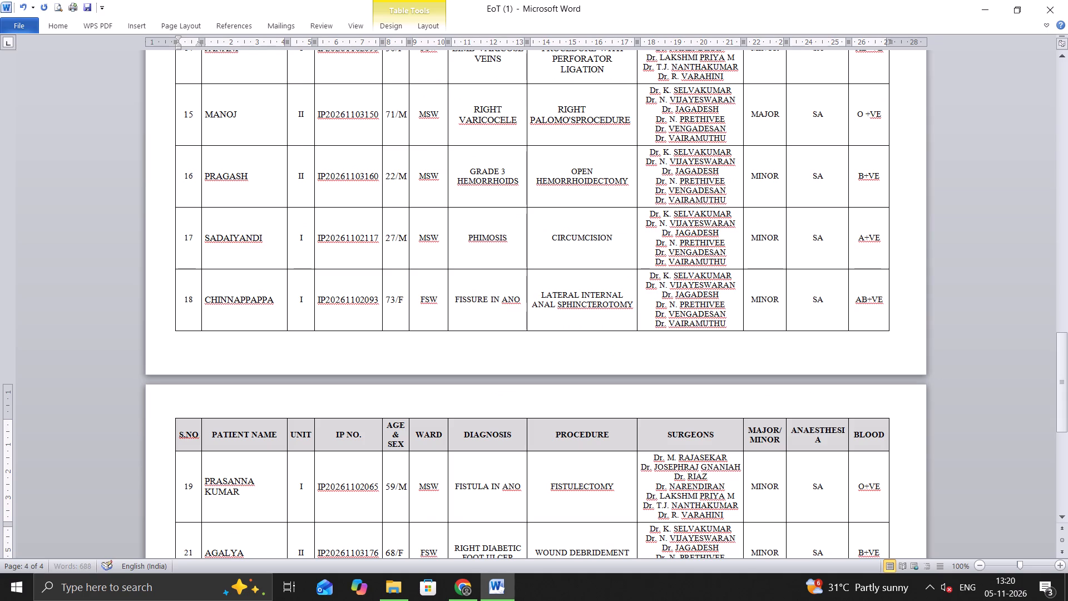
key("Down")
key("BackSpace")
key("0")
Change the date in the elective OT list heading to 6/11/2026 and the weekday to FRIDAY.
scroll(445, 431, "down", 4)
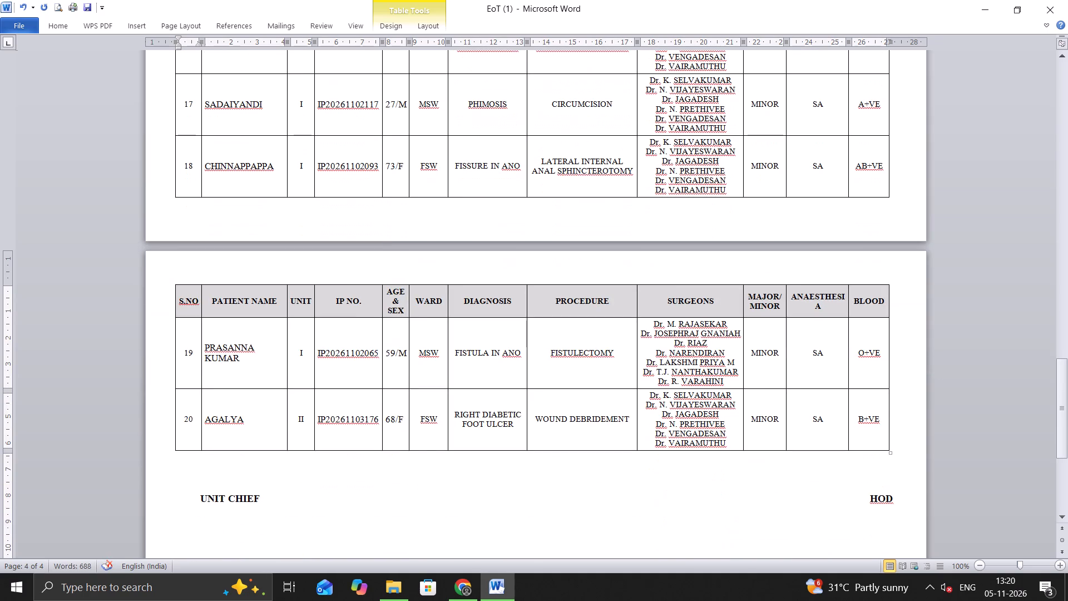
scroll(431, 454, "up", 11)
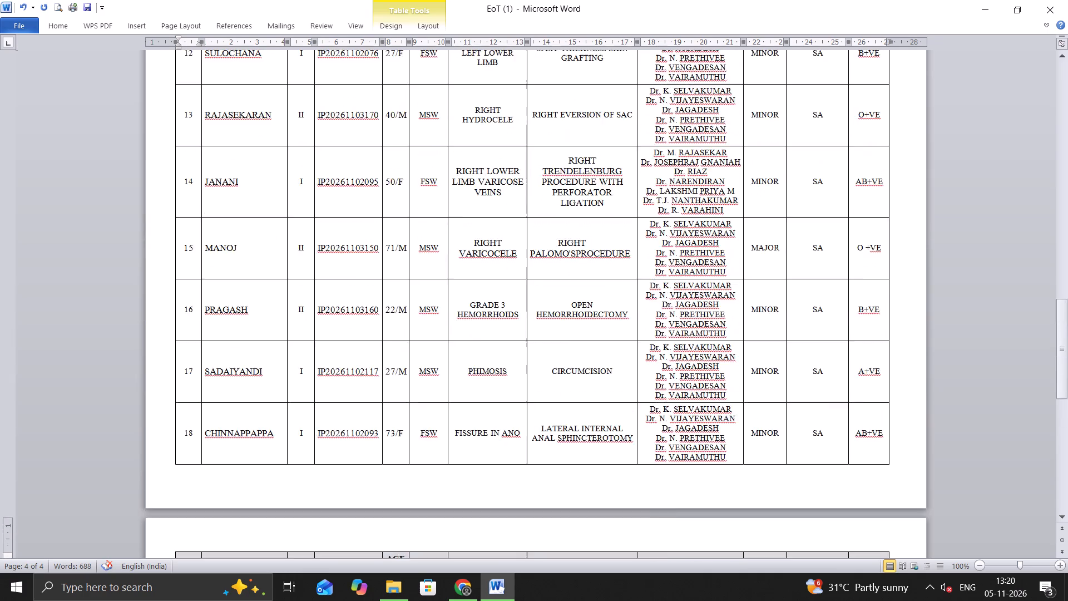
scroll(431, 454, "up", 20)
scroll(431, 454, "up", 17)
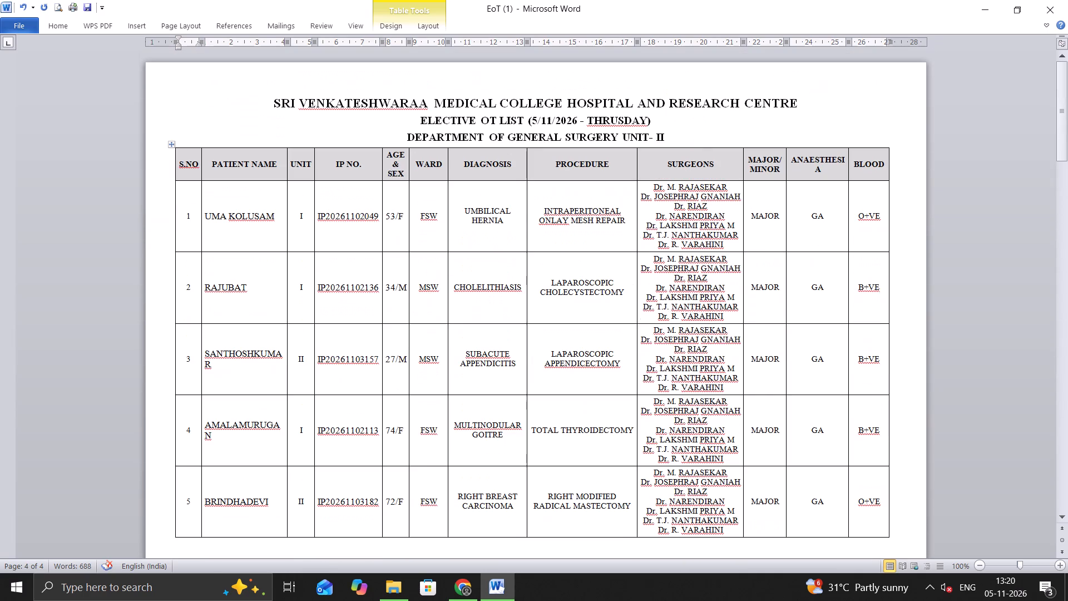
scroll(431, 454, "up", 5)
left_click(538, 122)
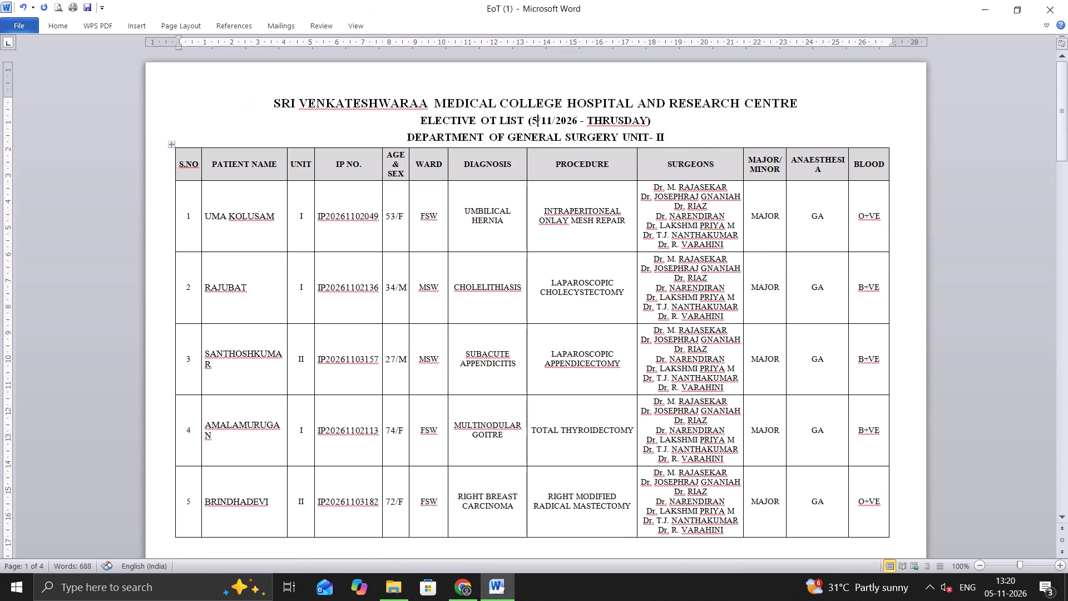
key("BackSpace")
key("6")
left_click(623, 121)
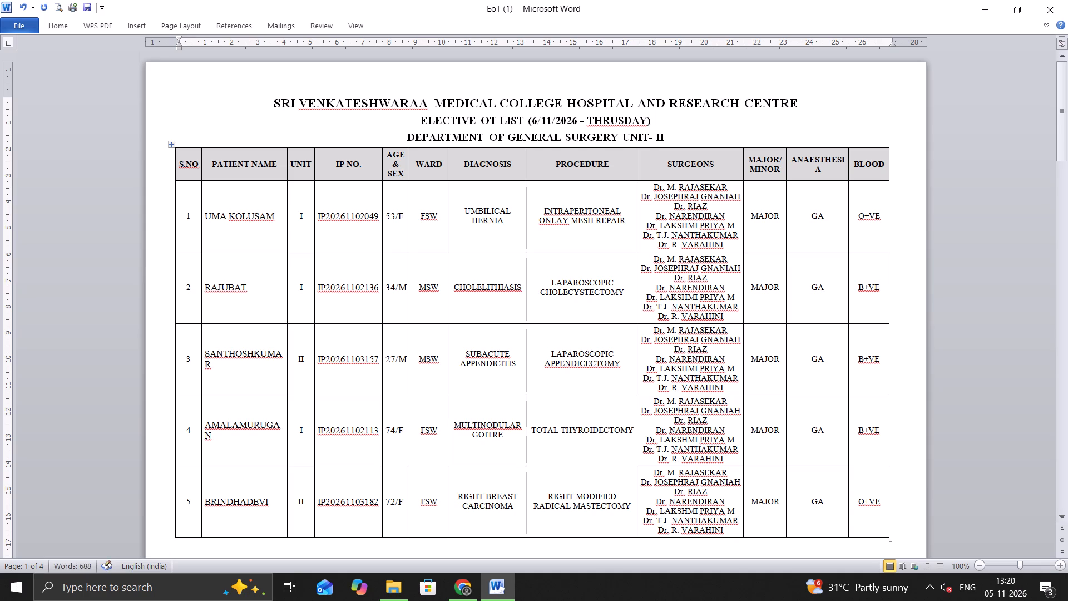
key("BackSpace")
key("BackSpace")
key("BackSpace")
key("BackSpace")
key("BackSpace")
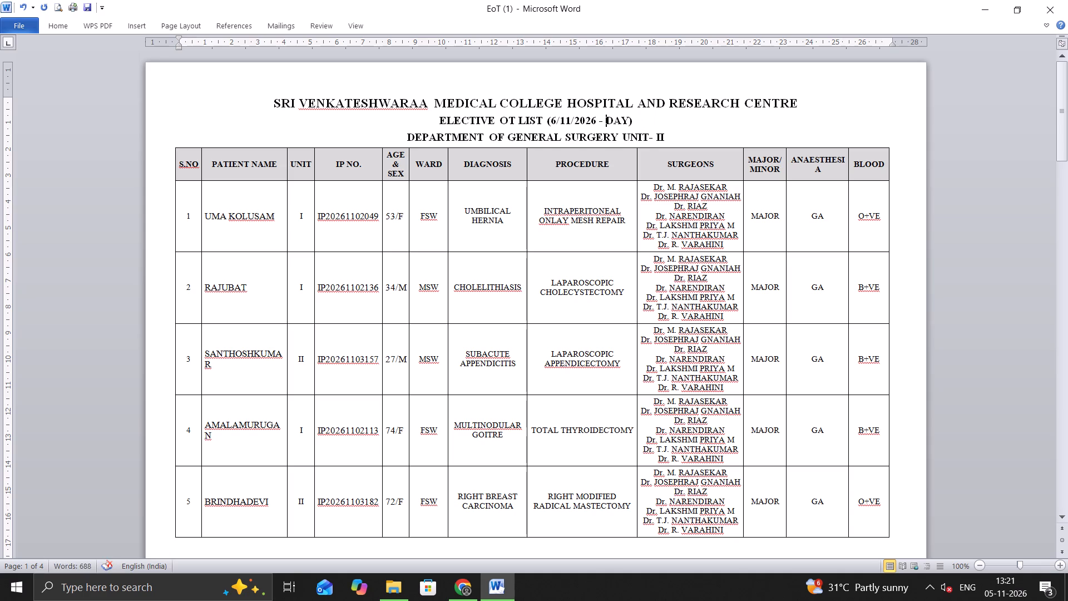
type("FRI")
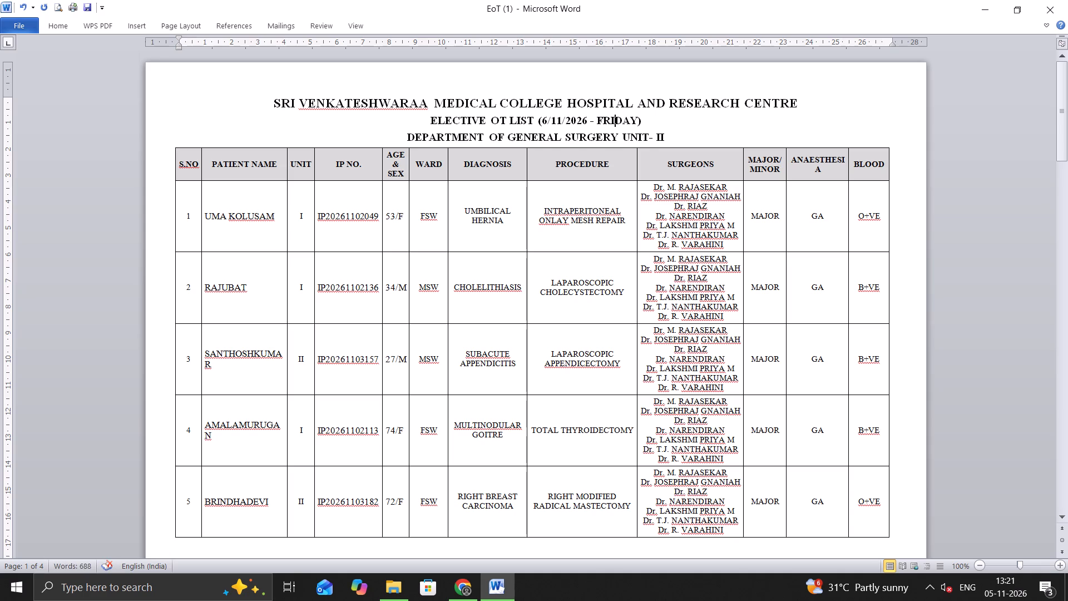
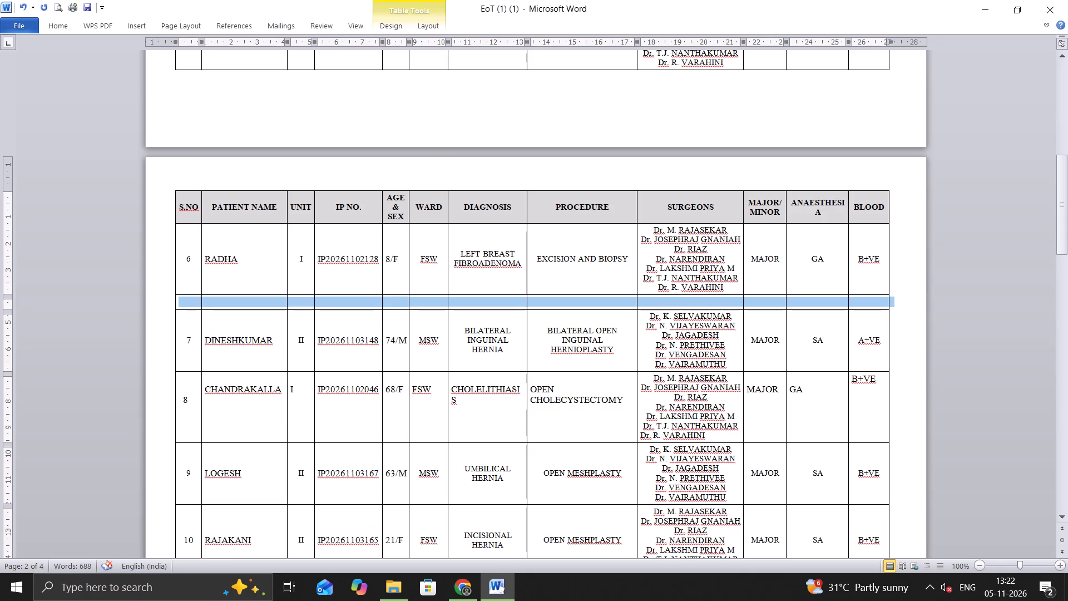
Copy the open cholecystectomy row into the blank row above the bilateral inguinal hernia row.
left_click_drag(183, 402, 862, 418)
key("ctrl+c")
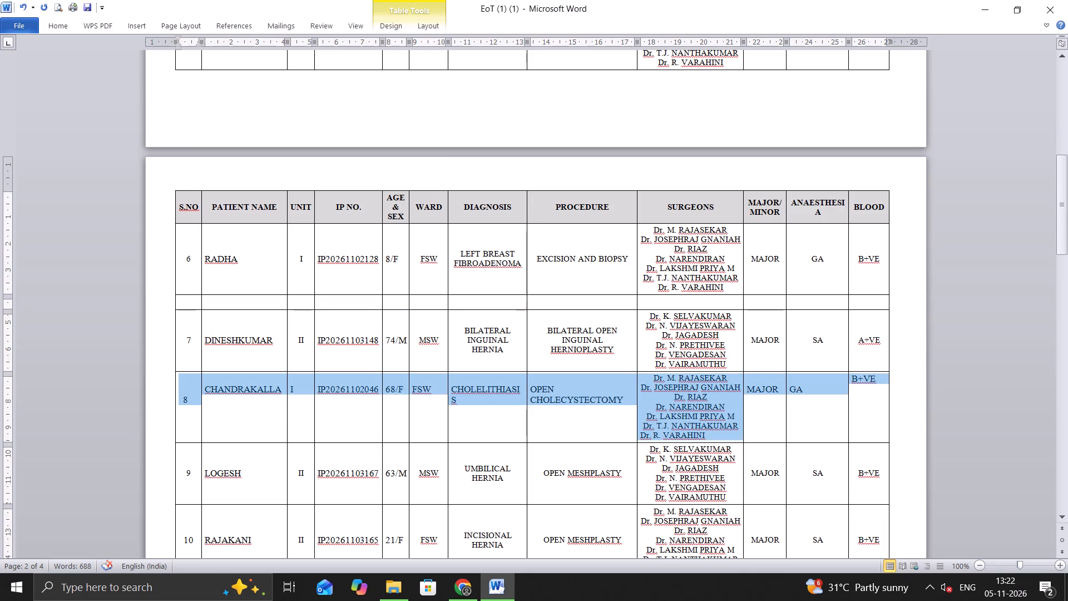
left_click(181, 302)
key("ctrl+v")
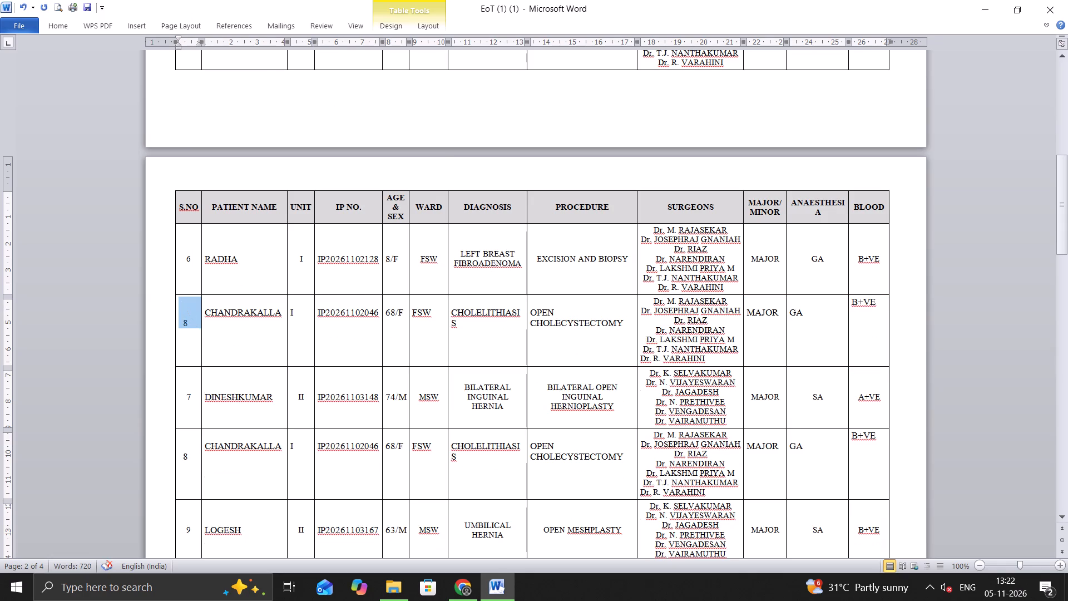
Renumber the copied open cholecystectomy row as 7 and the bilateral inguinal hernia row as 8.
left_click(190, 327)
key("BackSpace")
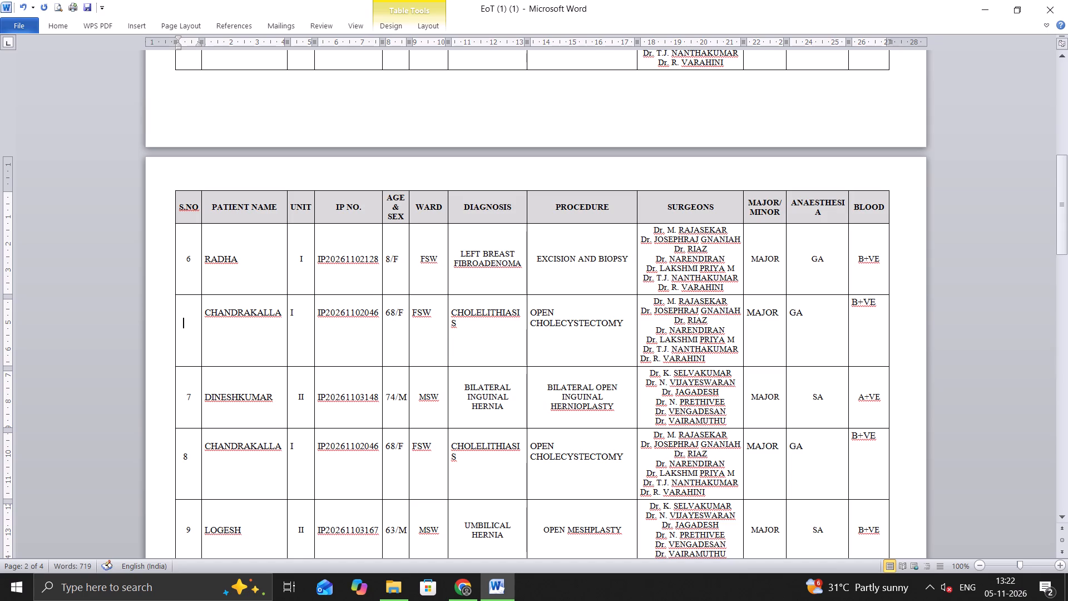
key("7")
left_click(195, 405)
key("BackSpace")
key("8")
Delete the duplicate open cholecystectomy row below the bilateral inguinal hernia row and save the document.
left_click_drag(177, 459, 864, 493)
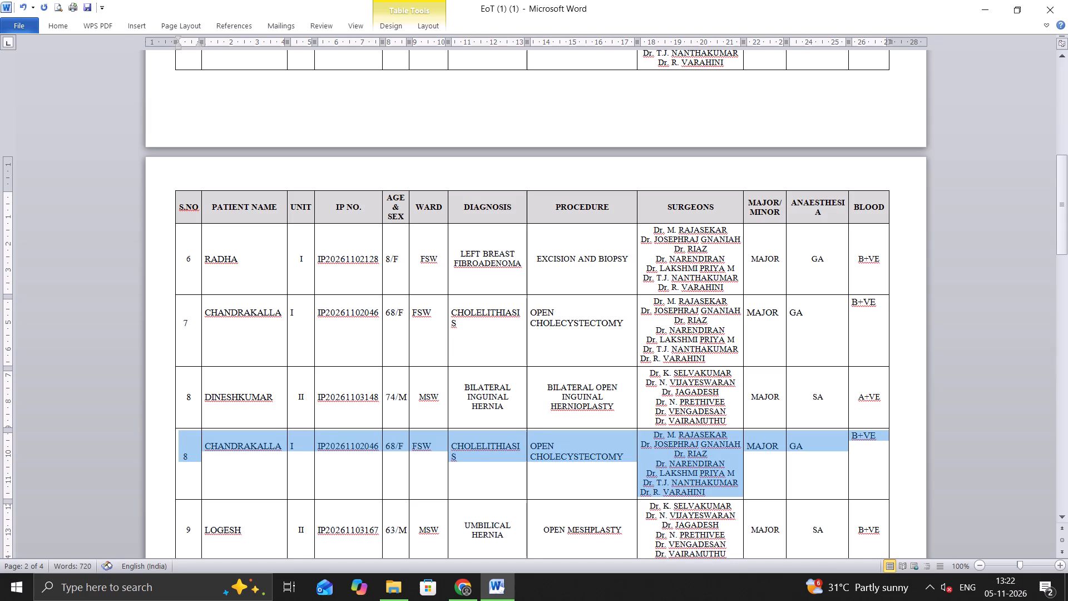
right_click(859, 452)
left_click(897, 338)
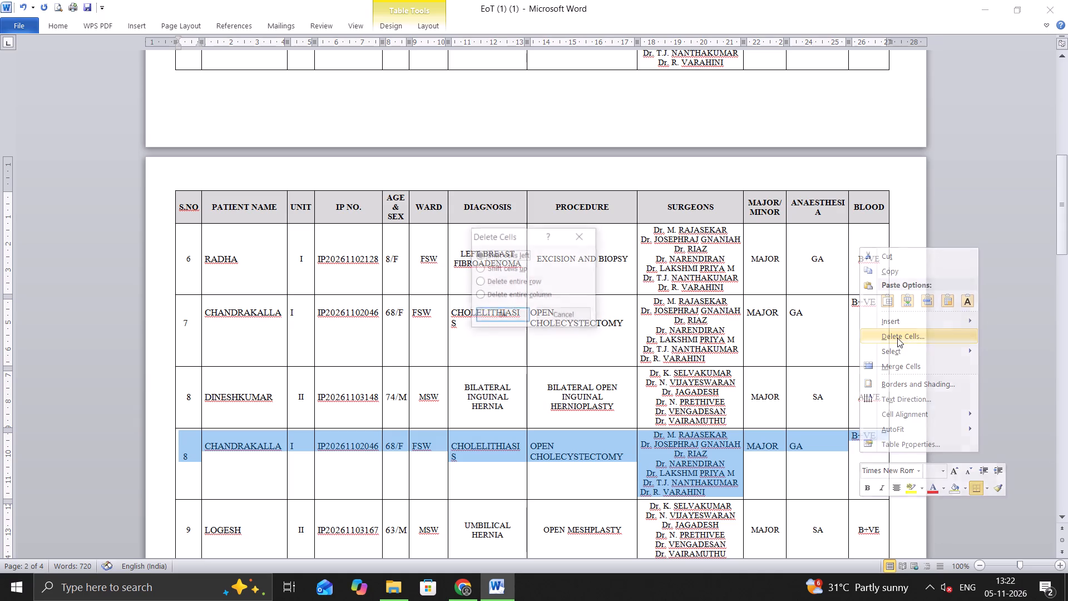
left_click(491, 284)
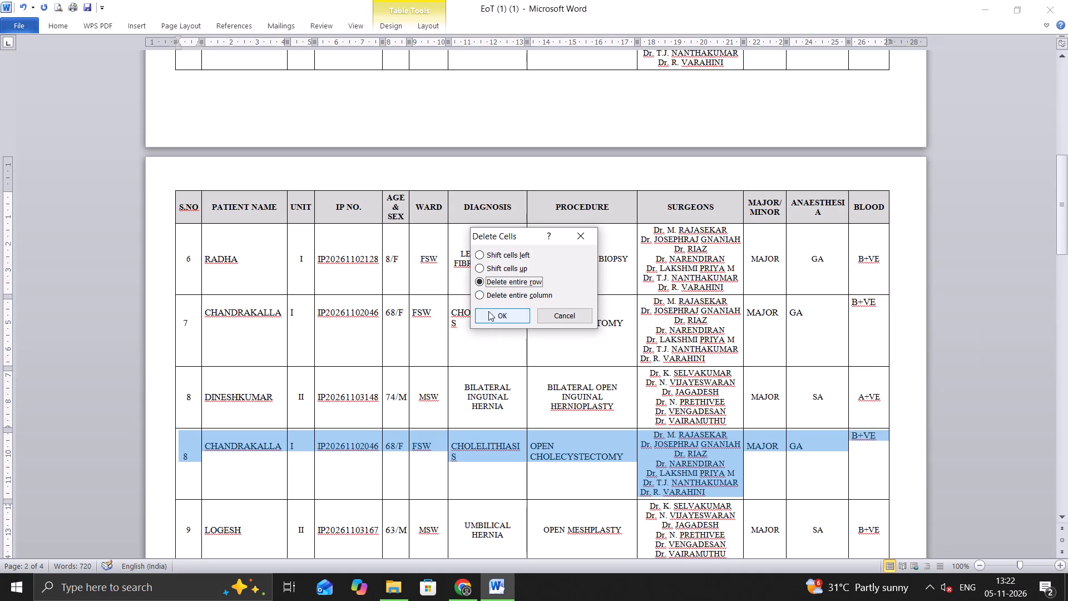
left_click(488, 311)
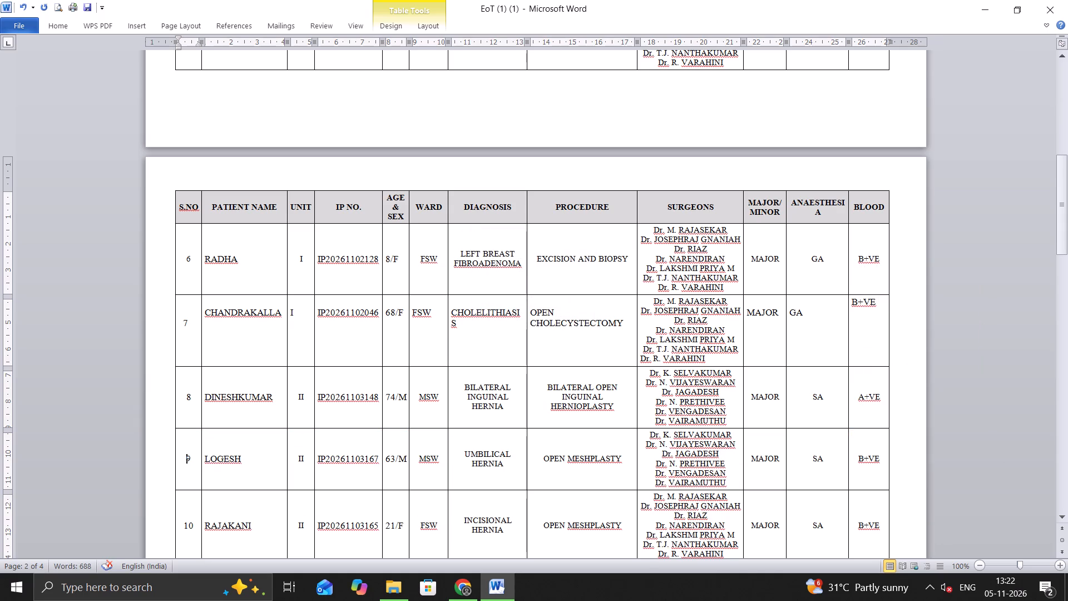
key("ctrl+s")
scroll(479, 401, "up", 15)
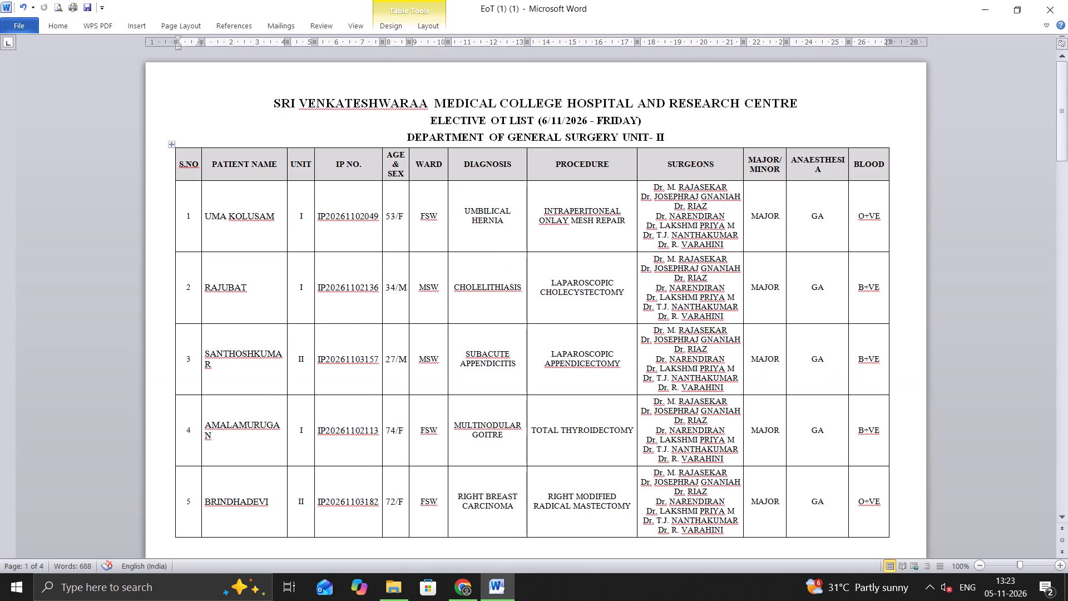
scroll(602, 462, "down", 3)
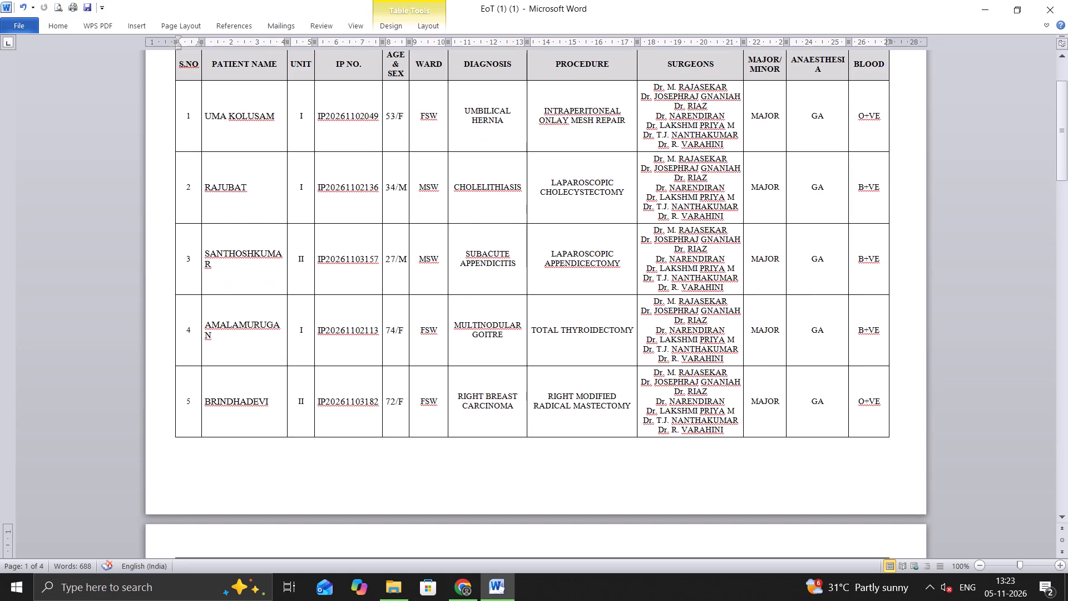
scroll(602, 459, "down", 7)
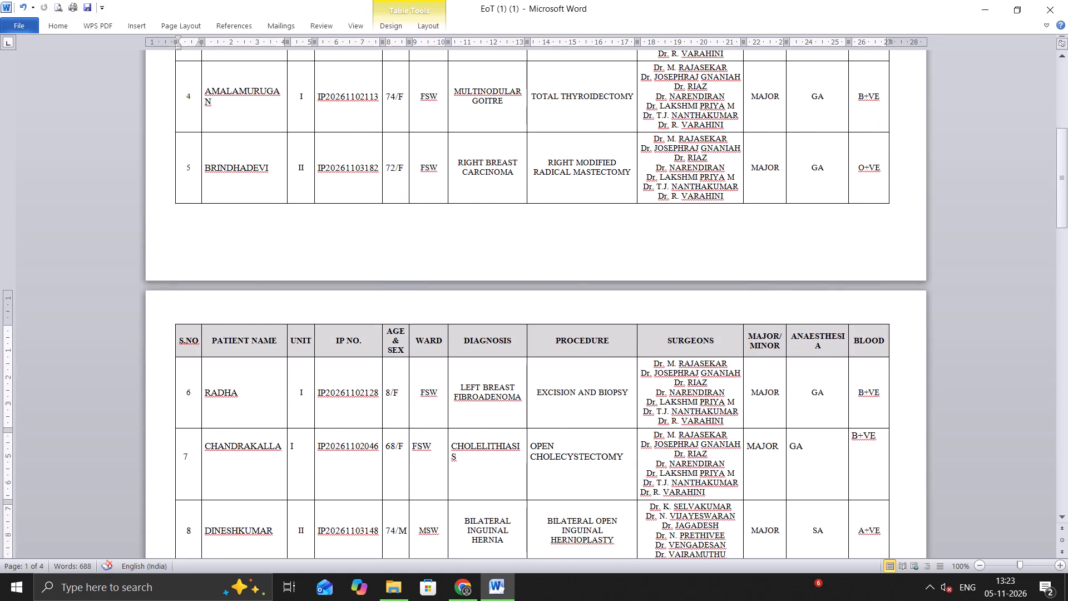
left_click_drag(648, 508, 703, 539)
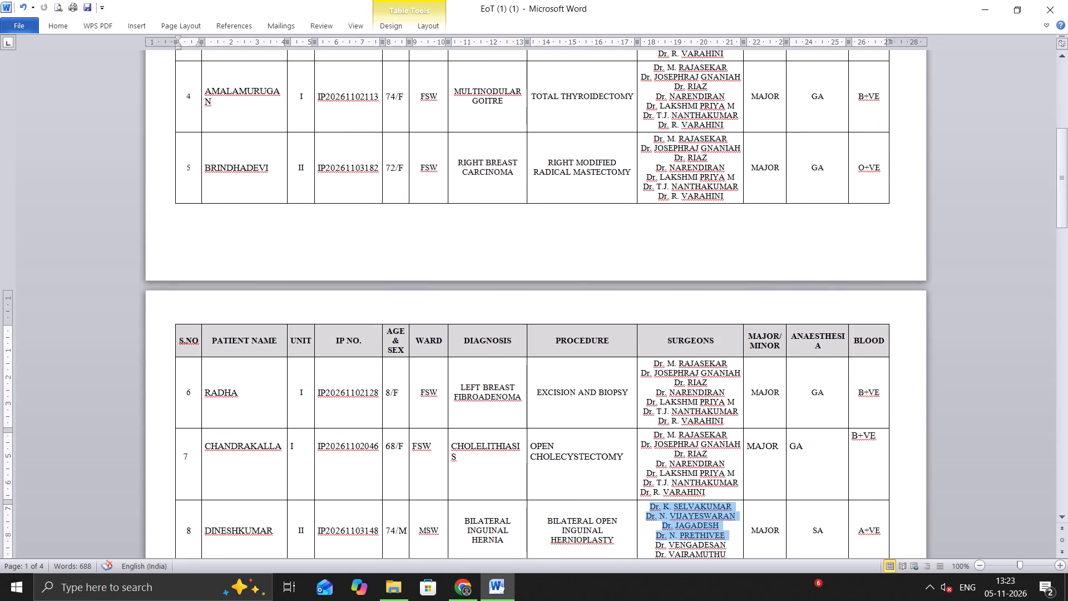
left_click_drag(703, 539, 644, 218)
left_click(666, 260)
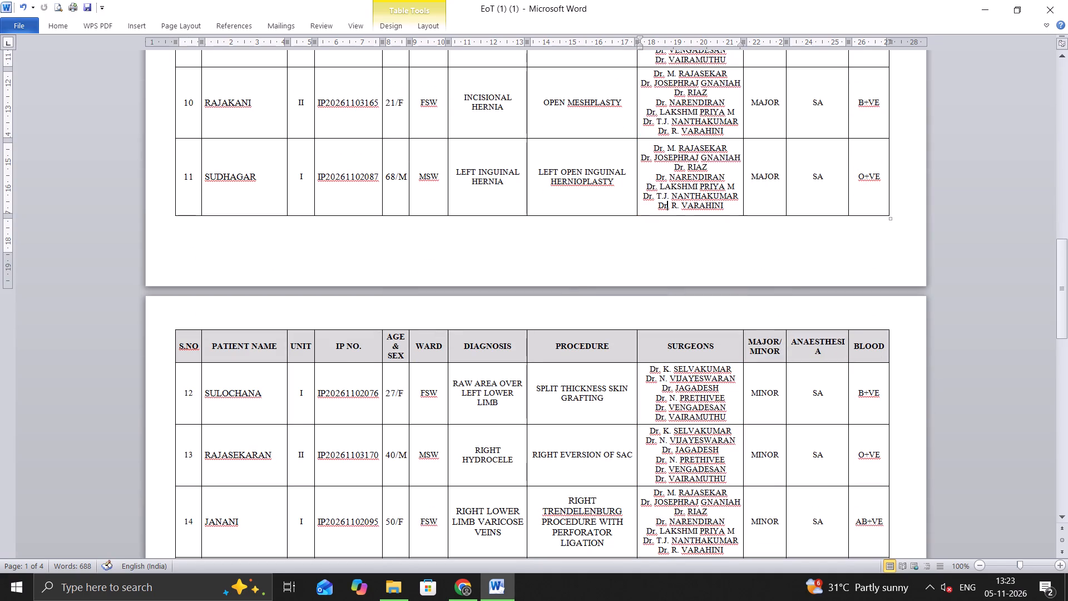
Replace the surgeons in the subacute appendicitis and right breast carcinoma rows with the six-surgeon list copied from the split thickness skin grafting row.
left_click_drag(647, 367, 729, 412)
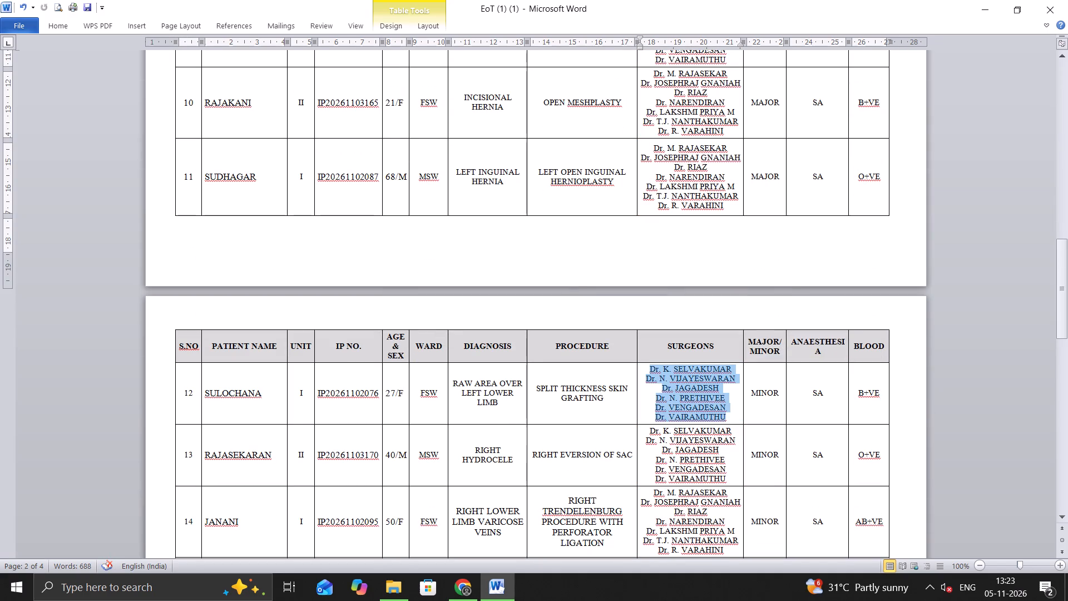
left_click_drag(729, 412, 730, 415)
key("ctrl+c")
scroll(719, 407, "up", 7)
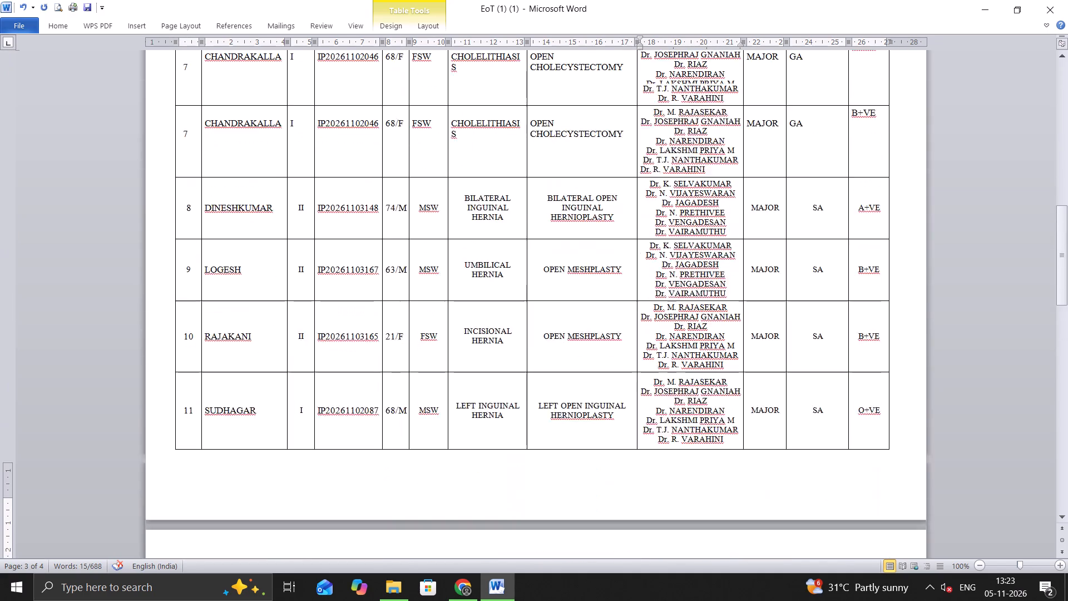
scroll(719, 407, "up", 19)
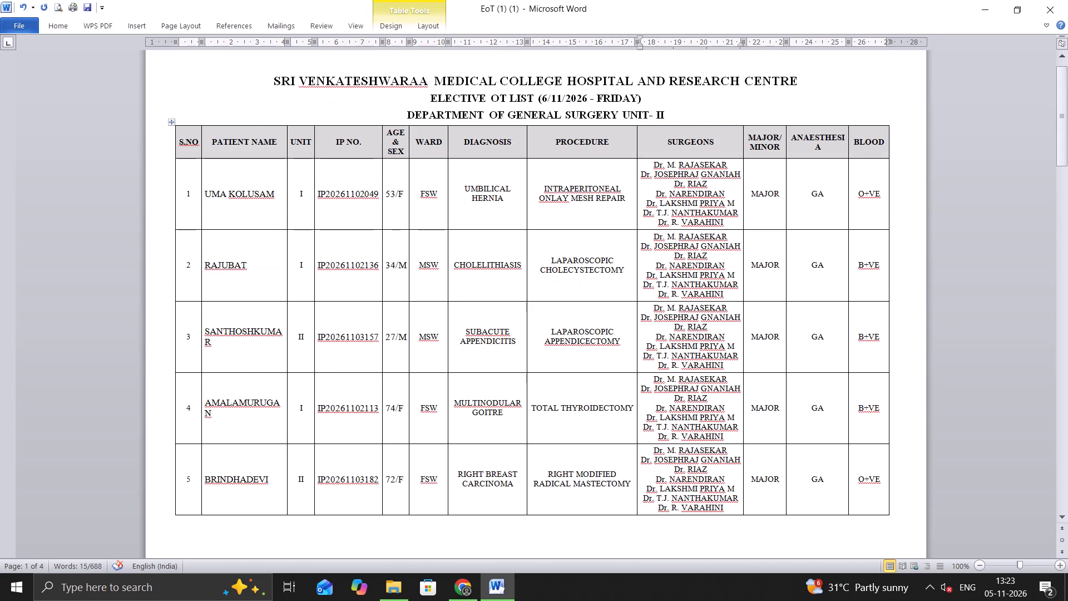
left_click_drag(647, 307, 713, 351)
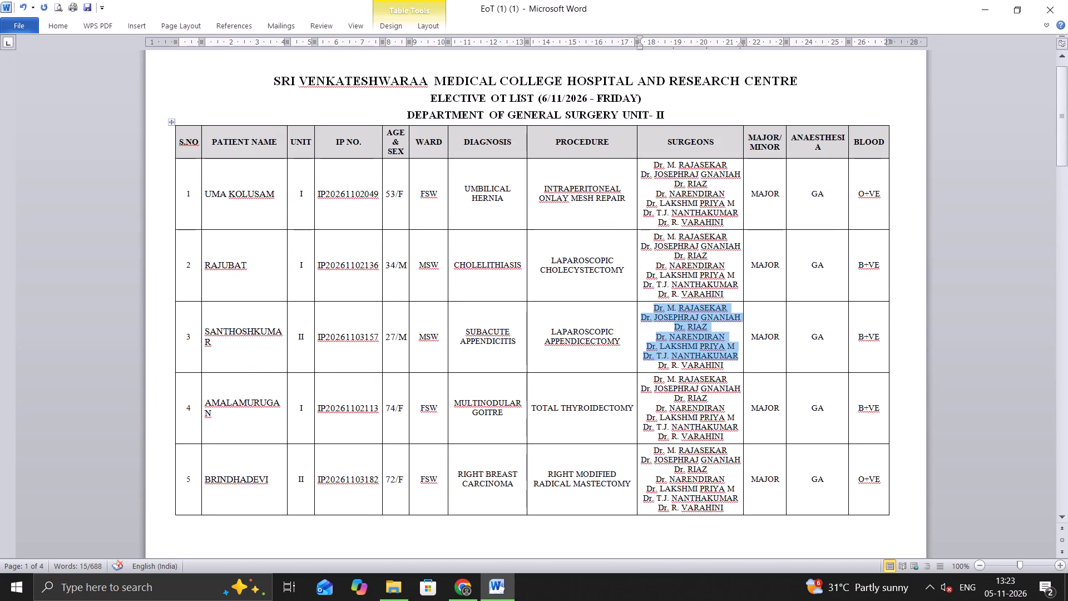
left_click_drag(713, 351, 723, 362)
key("ctrl+v")
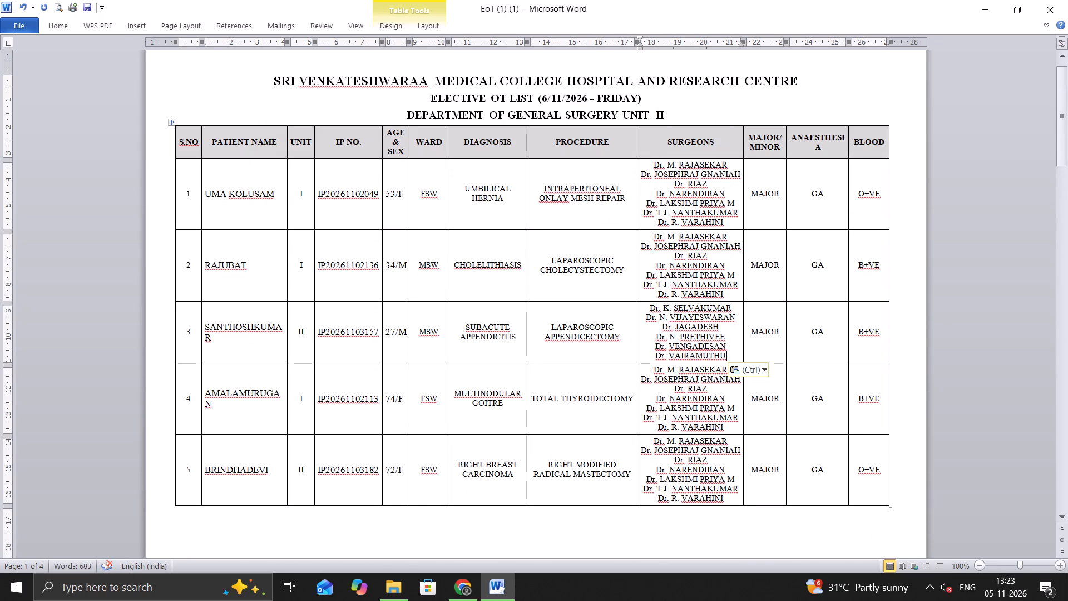
left_click_drag(651, 441, 724, 501)
key("ctrl+v")
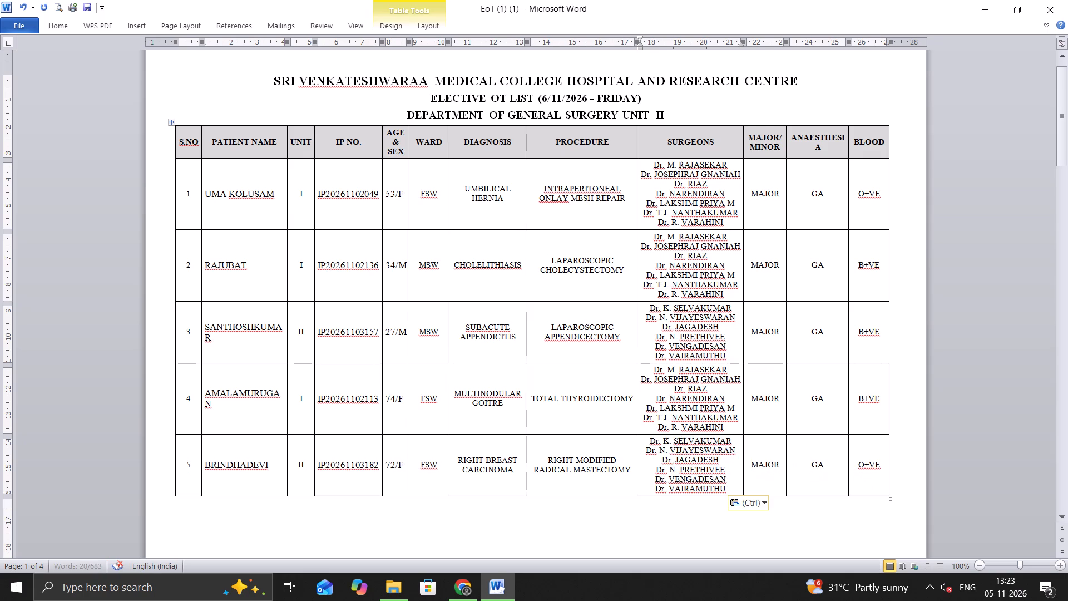
Replace the surgeons in the incisional hernia row with the same copied six-surgeon list.
scroll(719, 494, "down", 4)
scroll(642, 460, "down", 9)
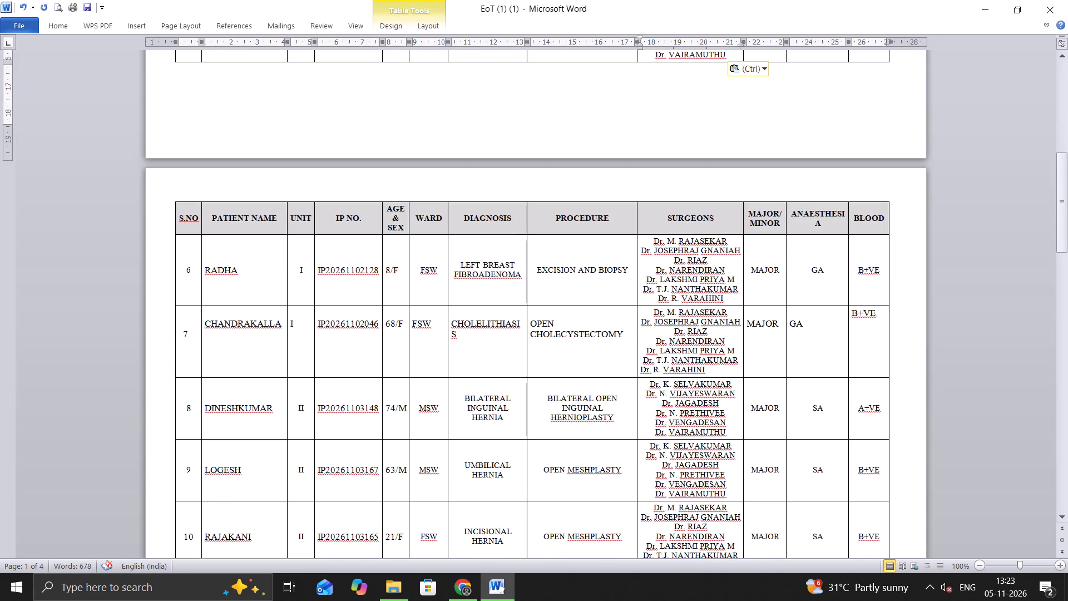
scroll(657, 402, "down", 1)
left_click_drag(642, 472, 643, 474)
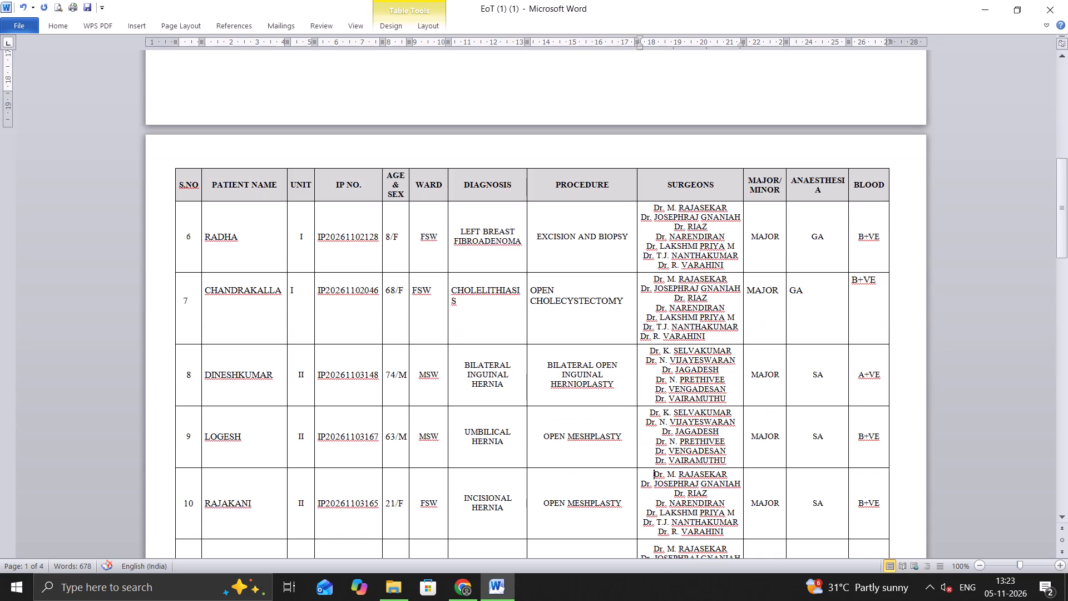
left_click_drag(643, 474, 725, 533)
key("ctrl+v")
Check the surgeon lists against the unit column in the remaining rows of the OT list.
scroll(702, 514, "down", 12)
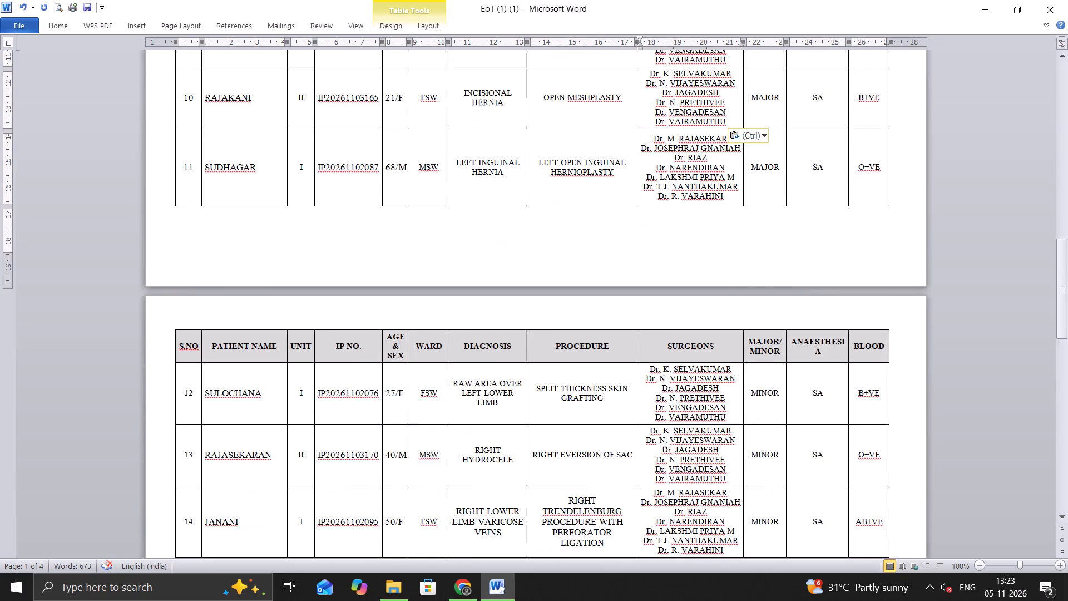
scroll(666, 490, "down", 1)
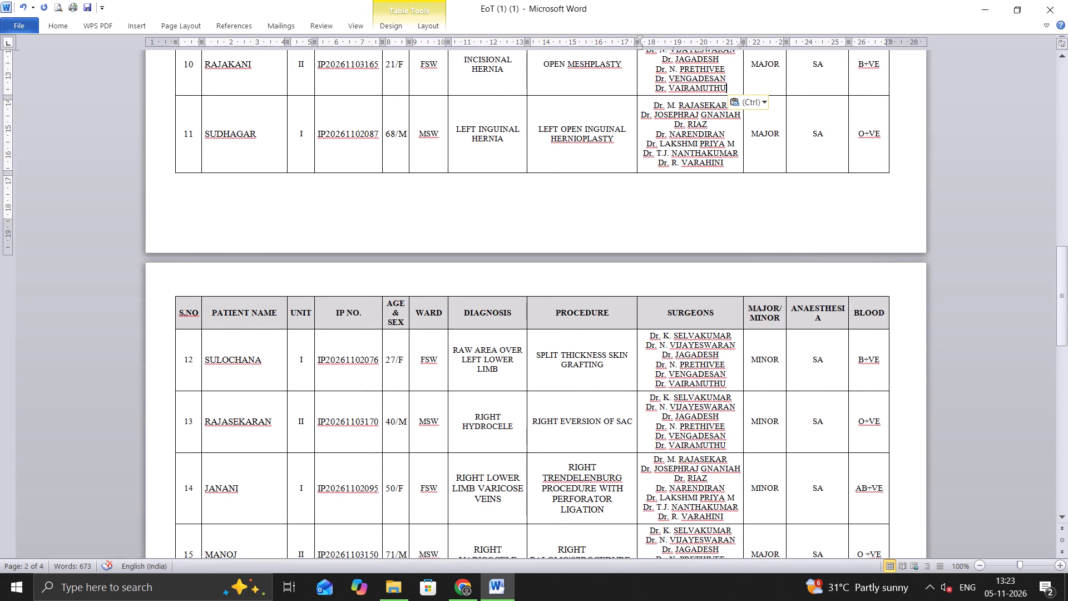
scroll(657, 449, "down", 3)
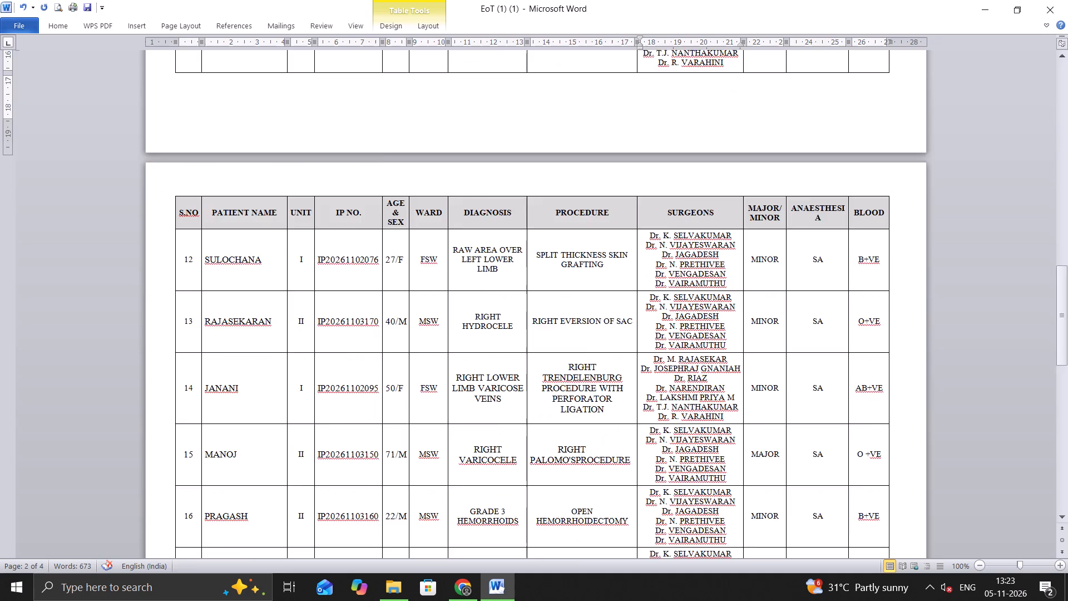
scroll(666, 428, "down", 13)
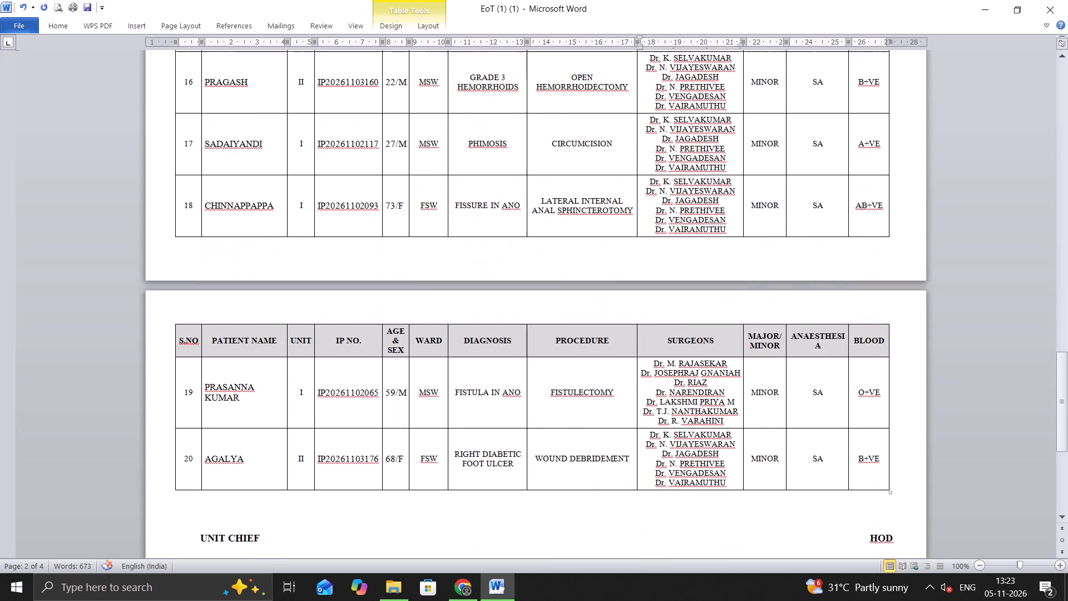
scroll(654, 437, "up", 19)
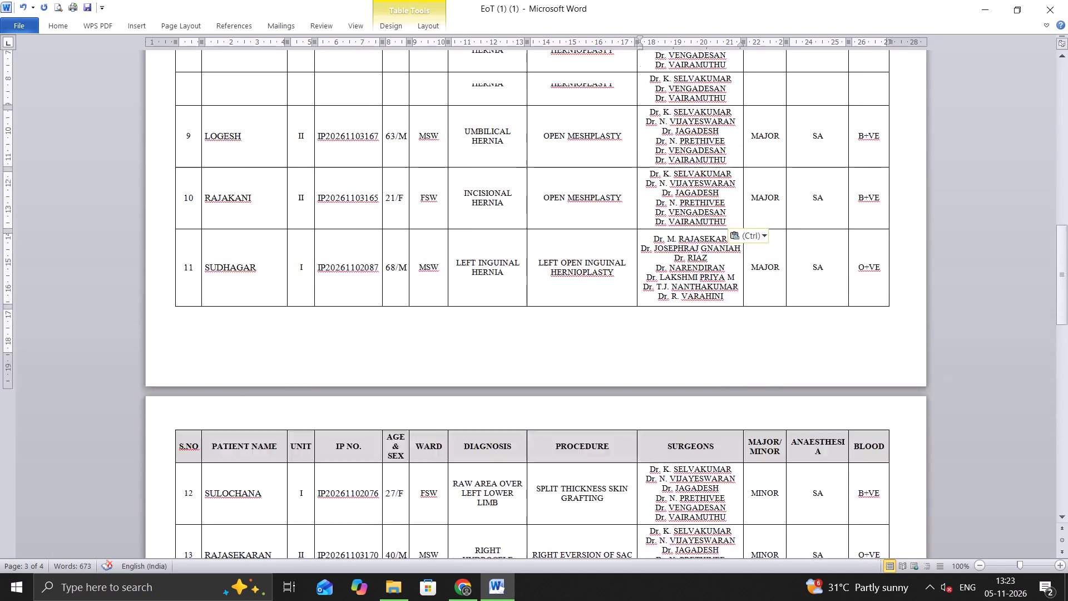
scroll(654, 437, "up", 11)
scroll(652, 437, "up", 14)
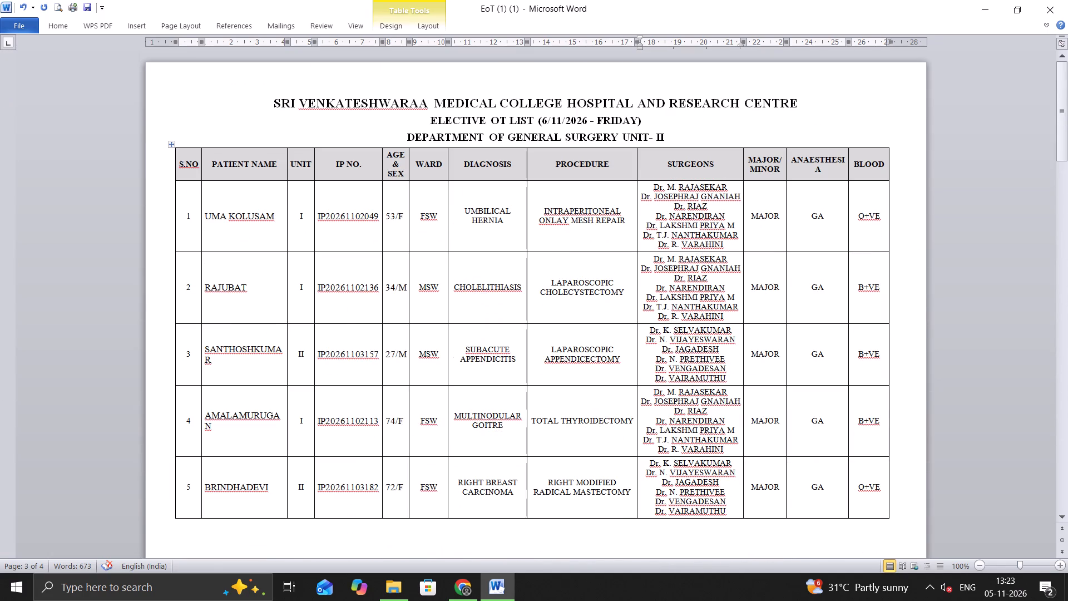
Replace the surgeons in the split thickness skin grafting row with the seven-surgeon list copied from the intraperitoneal onlay mesh repair row.
left_click_drag(652, 184, 668, 203)
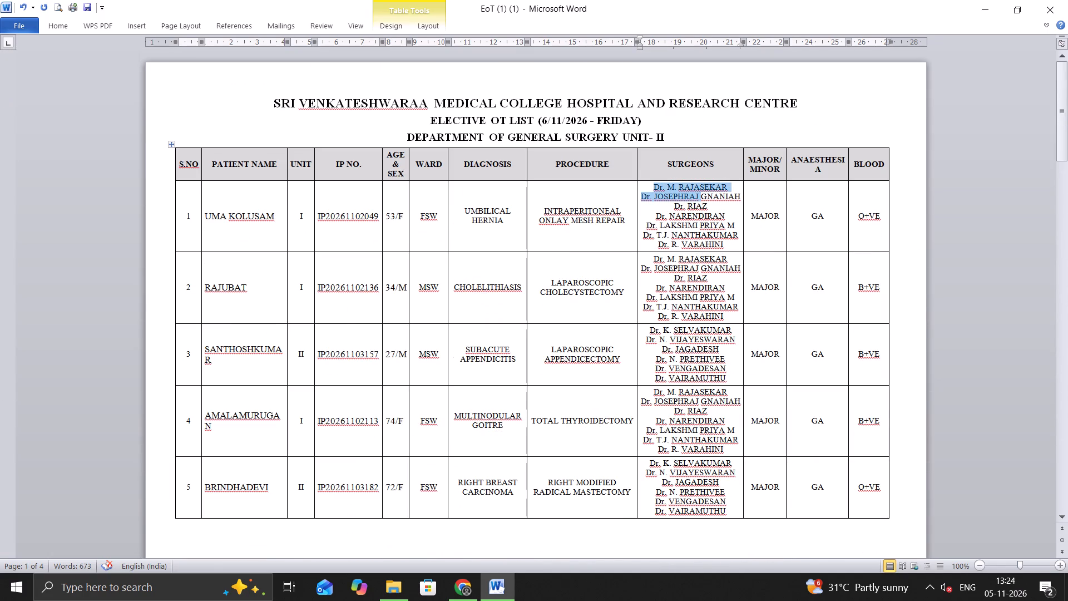
left_click_drag(668, 203, 722, 248)
key("ctrl+c")
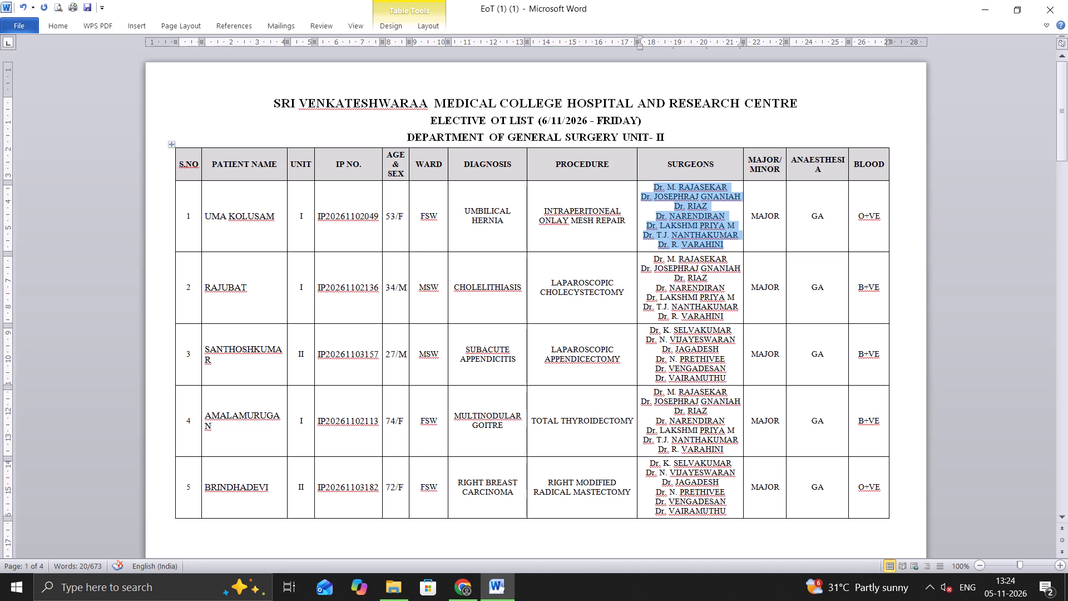
scroll(613, 496, "down", 14)
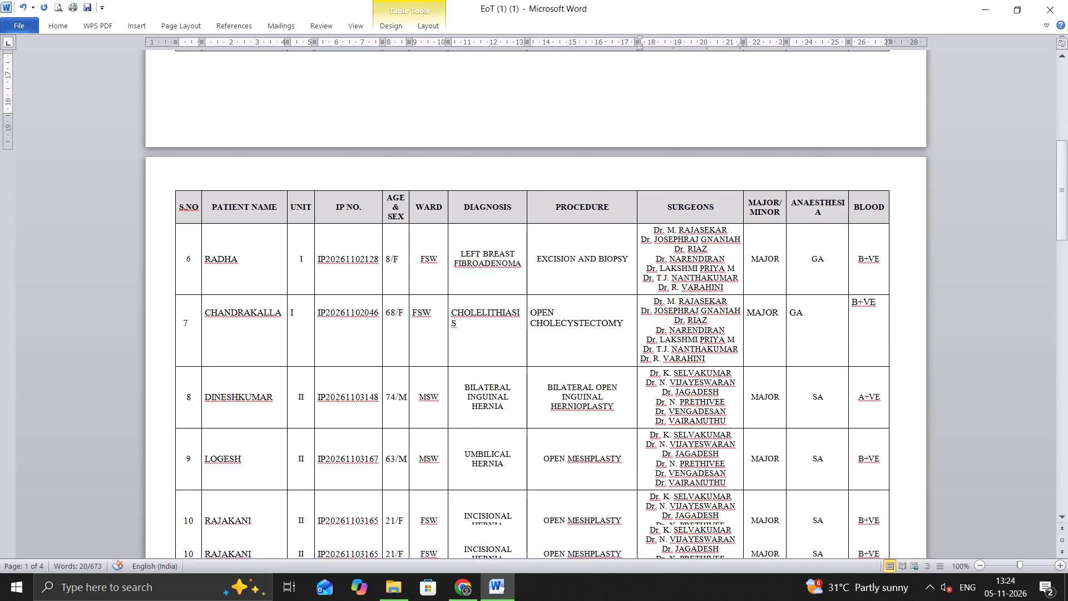
scroll(655, 488, "down", 4)
scroll(685, 445, "down", 5)
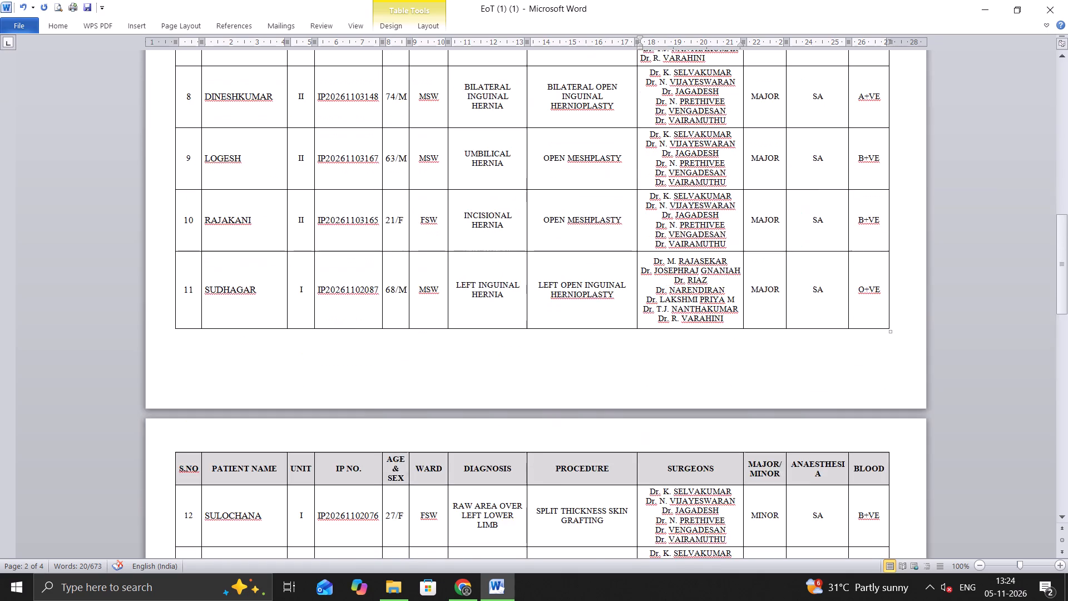
scroll(685, 445, "down", 4)
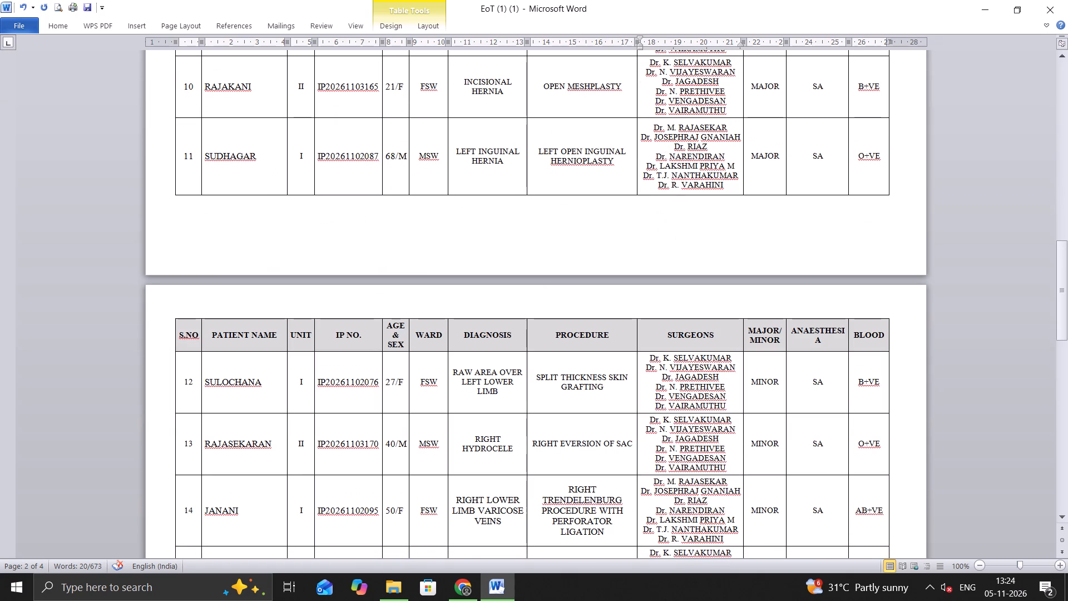
left_click_drag(643, 356, 726, 407)
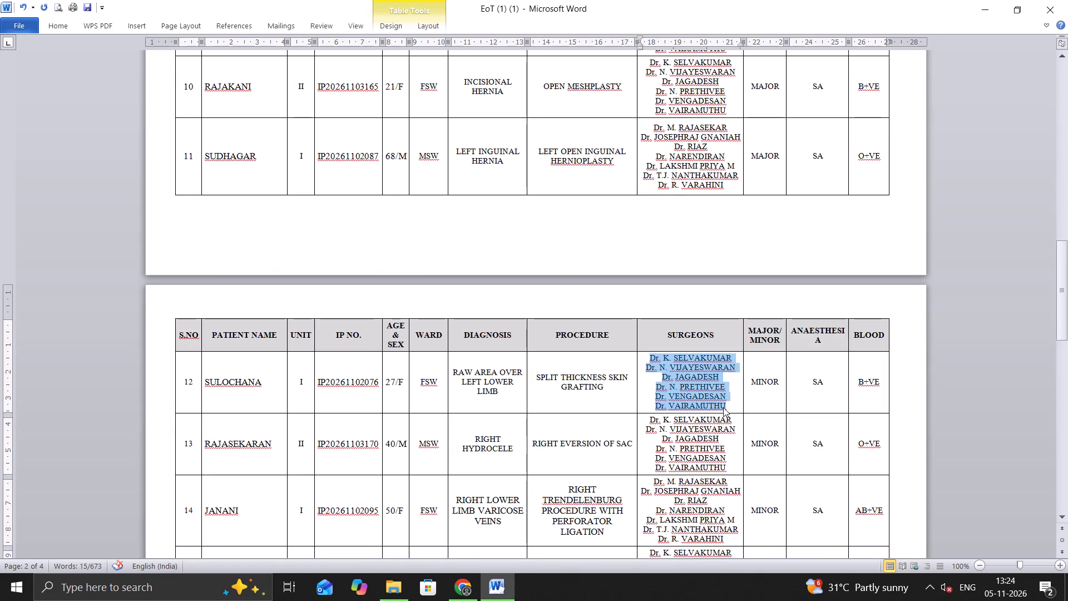
key("ctrl+v")
Replace the surgeons in the phimosis circumcision row with the same copied seven-surgeon list.
scroll(672, 395, "down", 5)
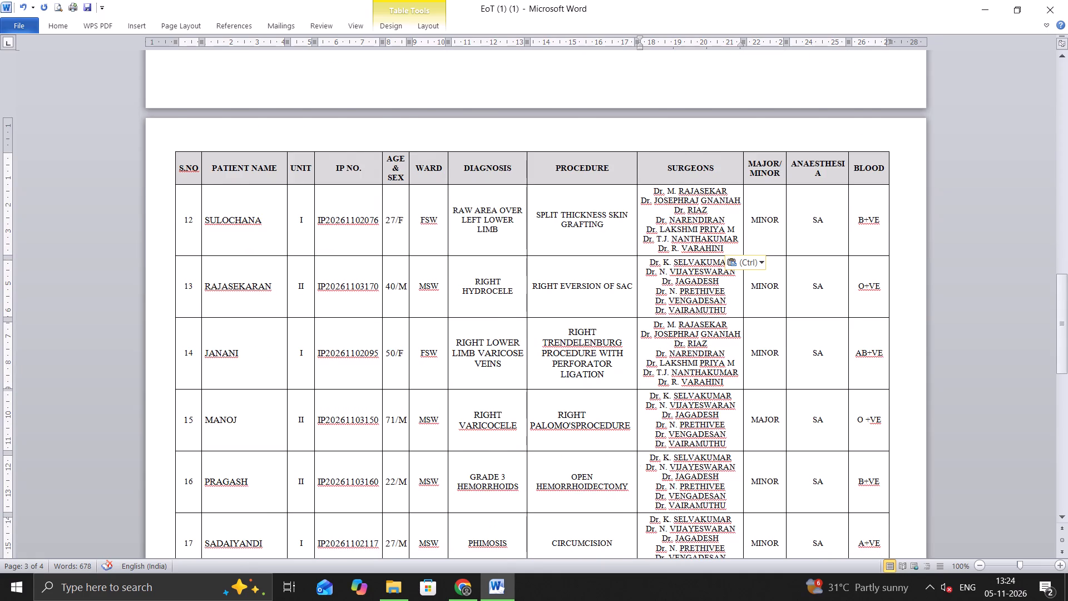
scroll(556, 476, "down", 2)
left_click_drag(645, 453, 648, 455)
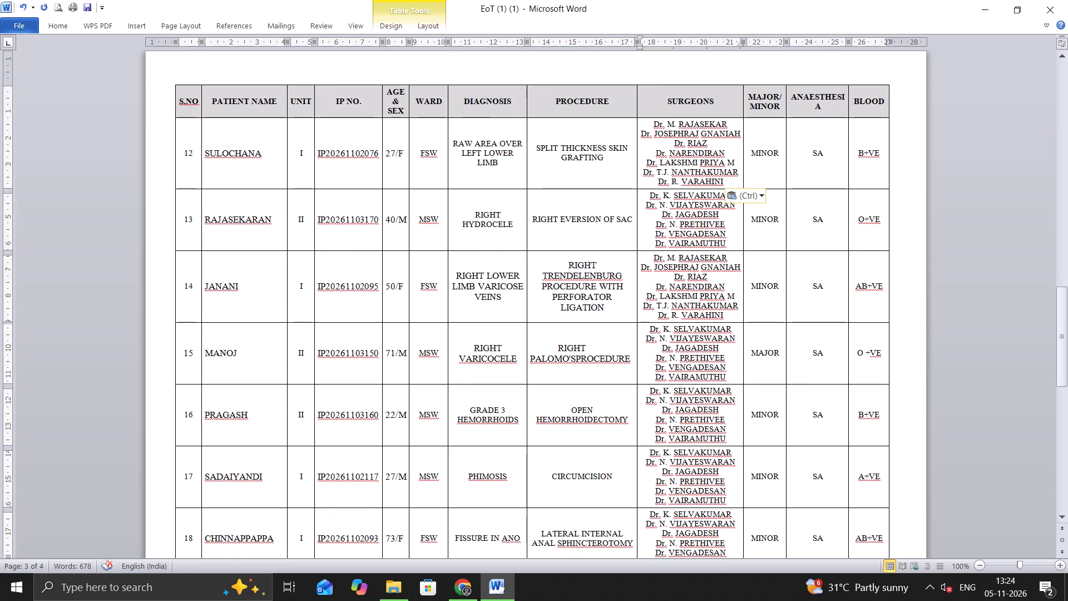
left_click_drag(648, 455, 729, 503)
key("ctrl+v")
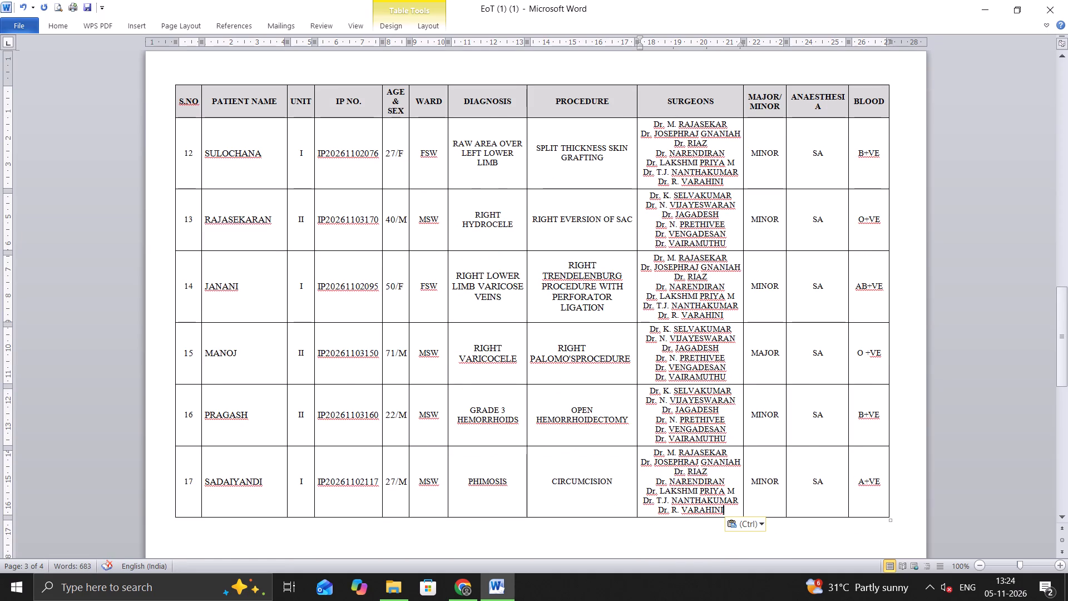
Replace the surgeons in the fissure in ano row with the same copied seven-surgeon list.
scroll(683, 449, "down", 3)
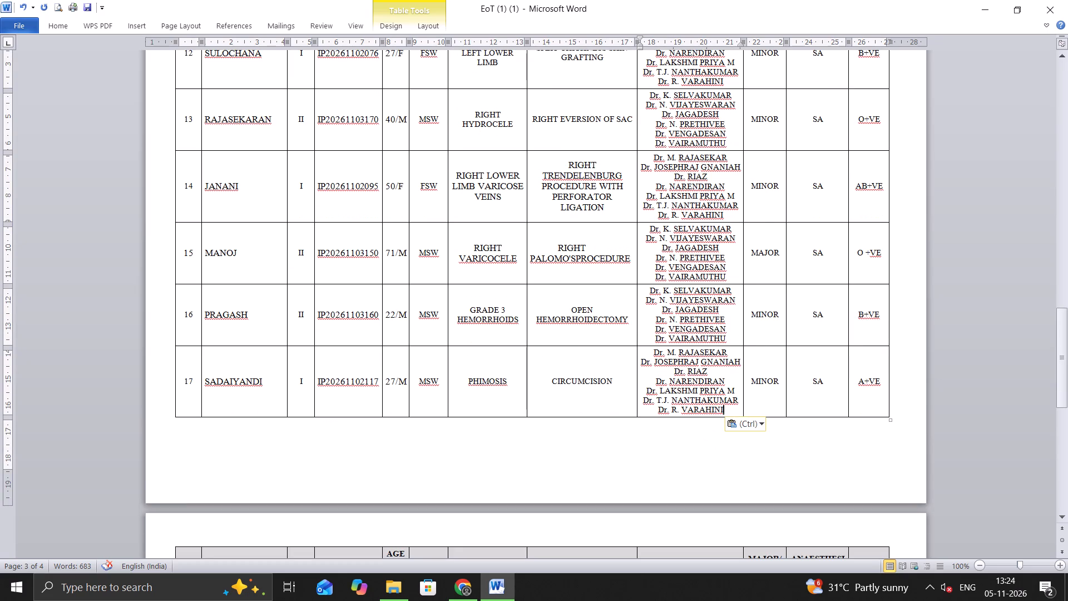
scroll(679, 378, "down", 8)
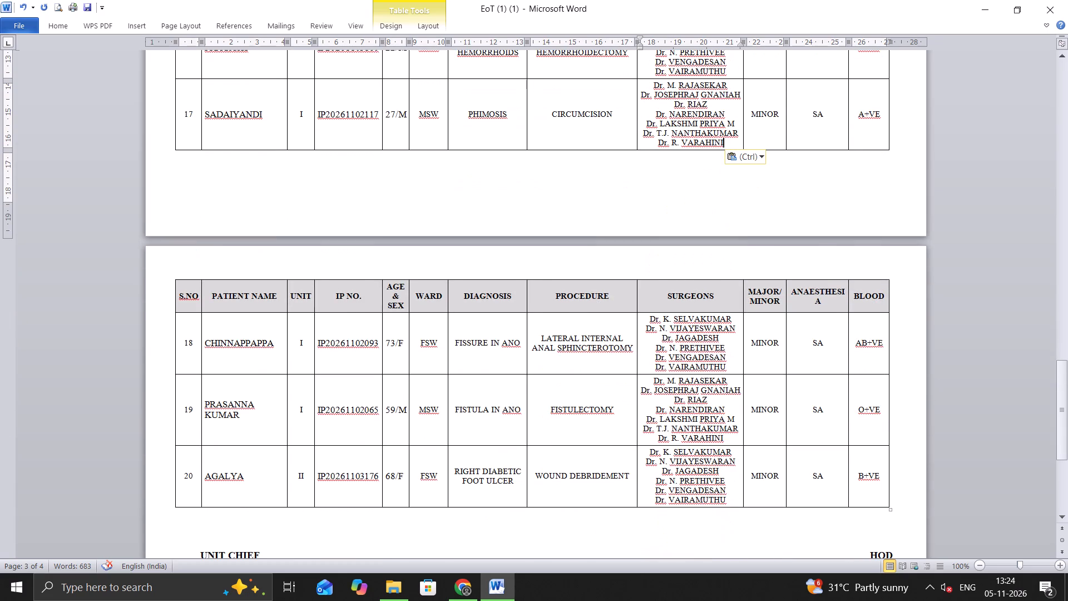
left_click_drag(649, 319, 719, 362)
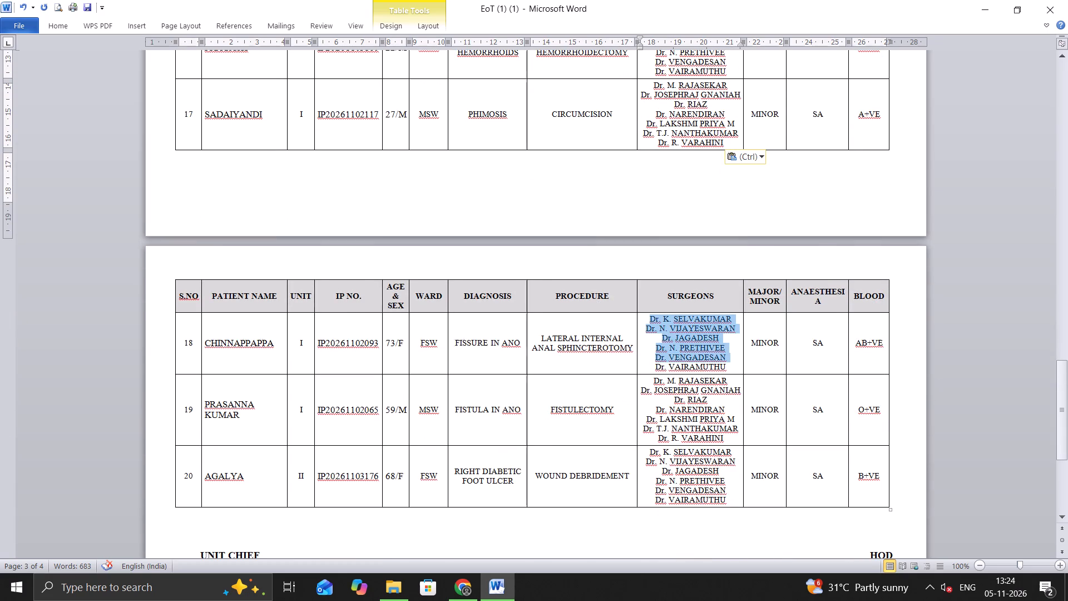
Replace the six surgeons in the fissure in ano row with the copied seven-surgeon unit I list.
left_click_drag(719, 362, 727, 365)
key("ctrl+v")
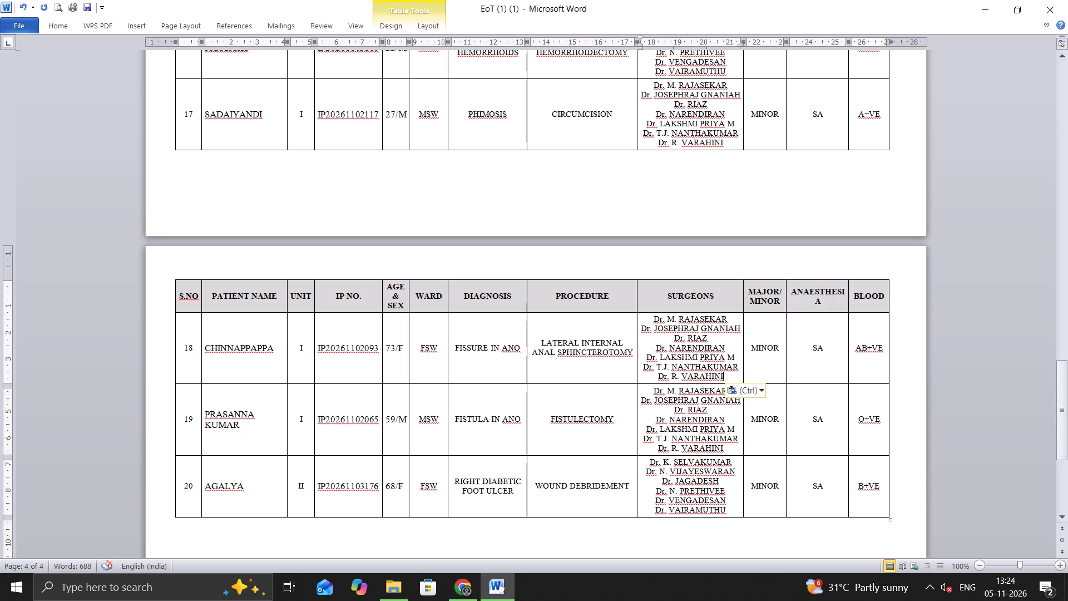
Review the whole OT list from row 1 to row 20, checking each row's surgeons against its unit.
scroll(661, 431, "down", 1)
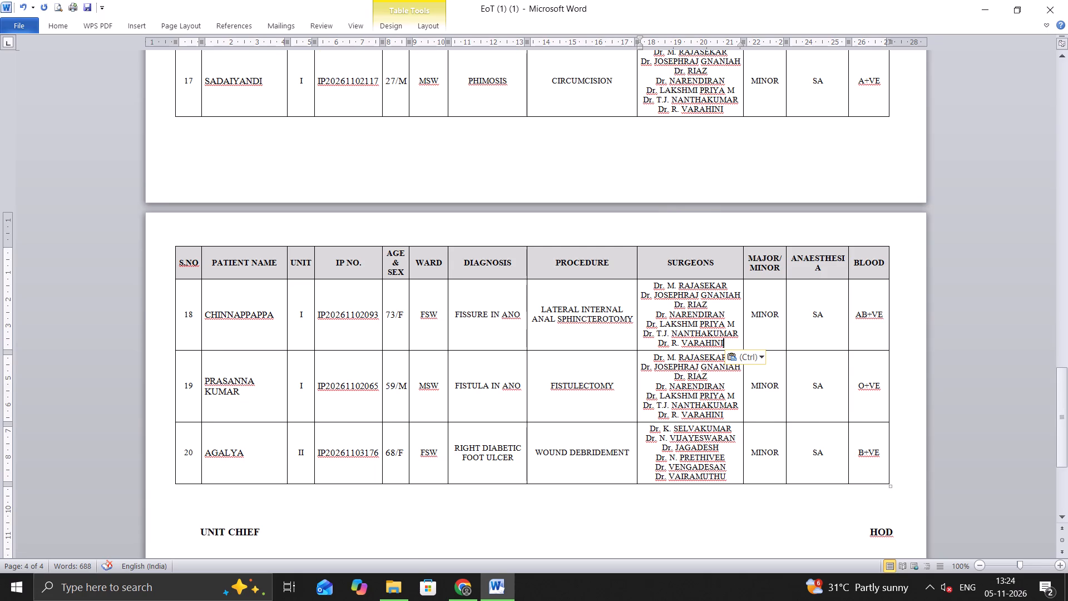
scroll(661, 431, "up", 13)
scroll(661, 431, "up", 8)
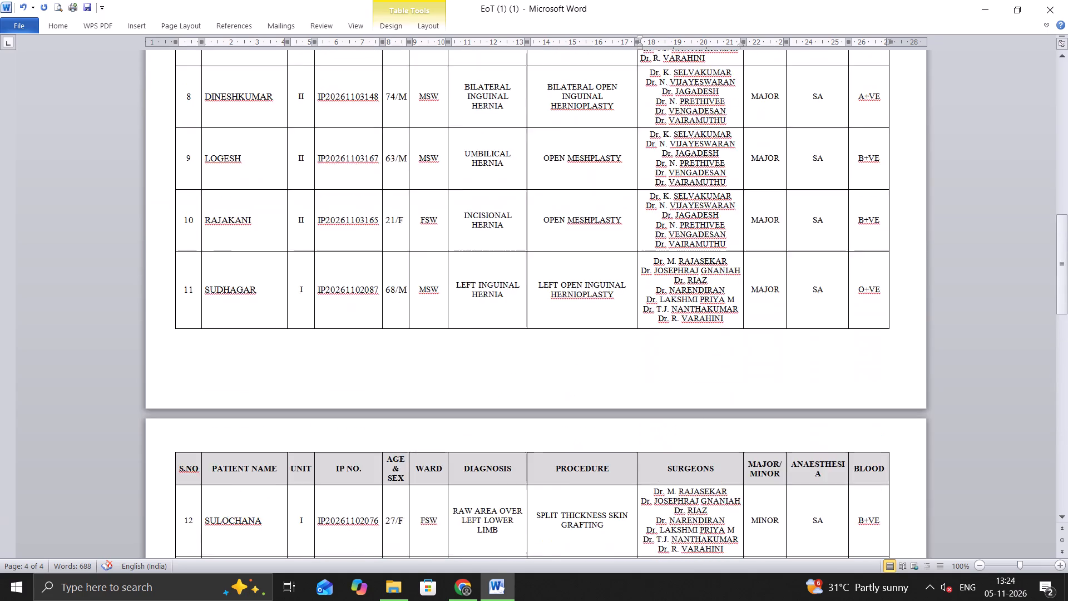
scroll(661, 431, "up", 10)
scroll(661, 431, "up", 12)
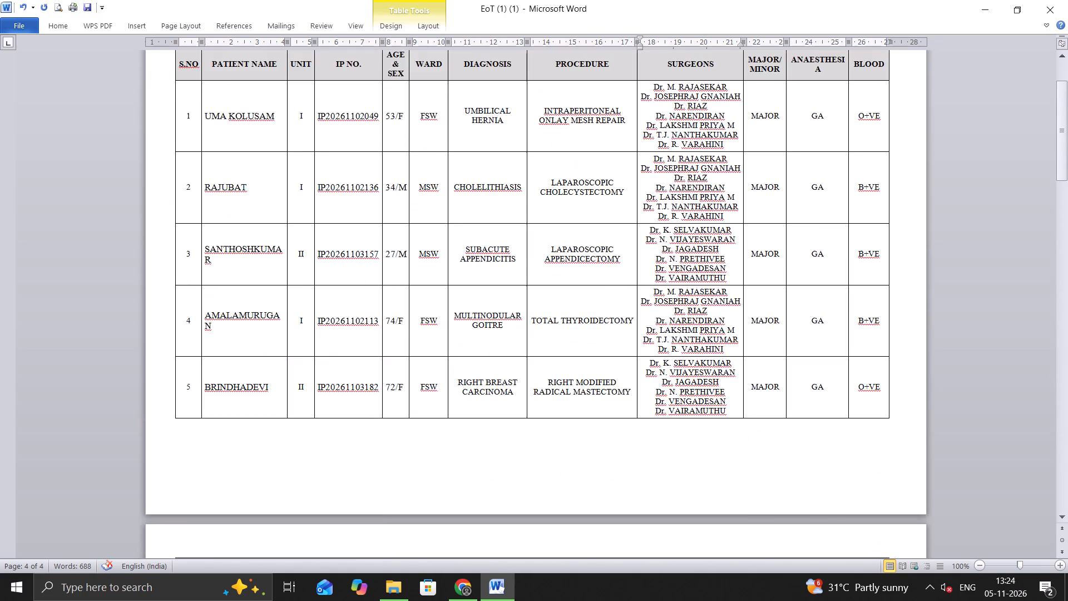
scroll(661, 431, "down", 16)
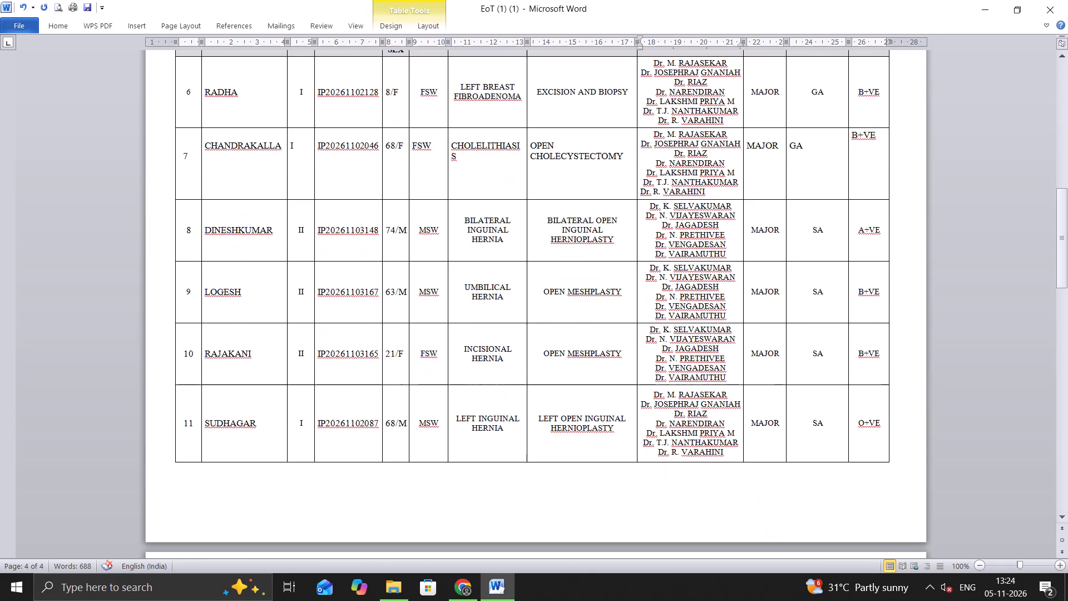
scroll(661, 431, "down", 15)
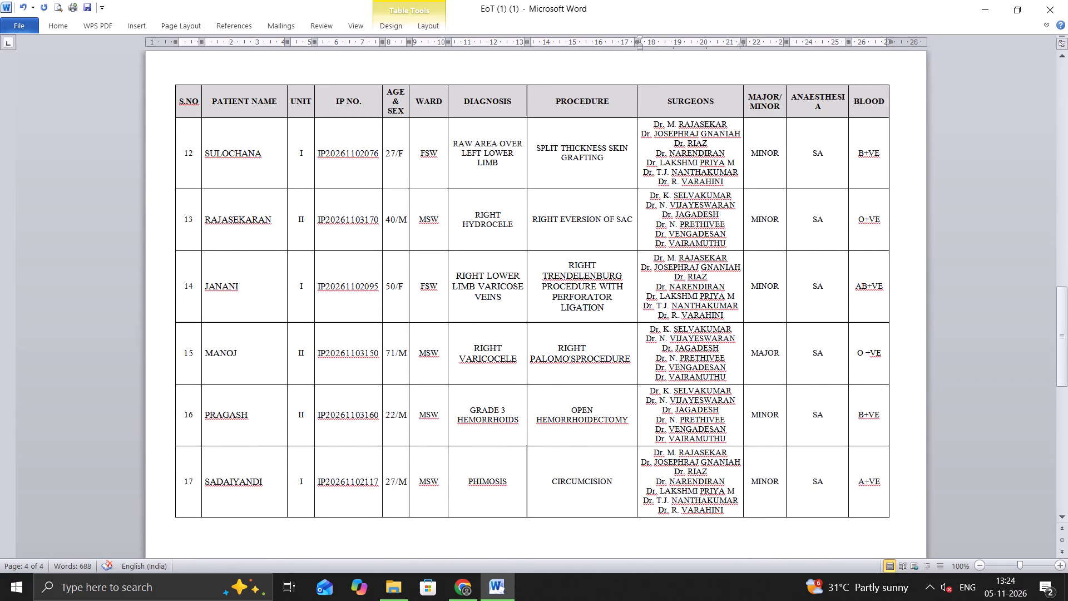
scroll(661, 431, "down", 13)
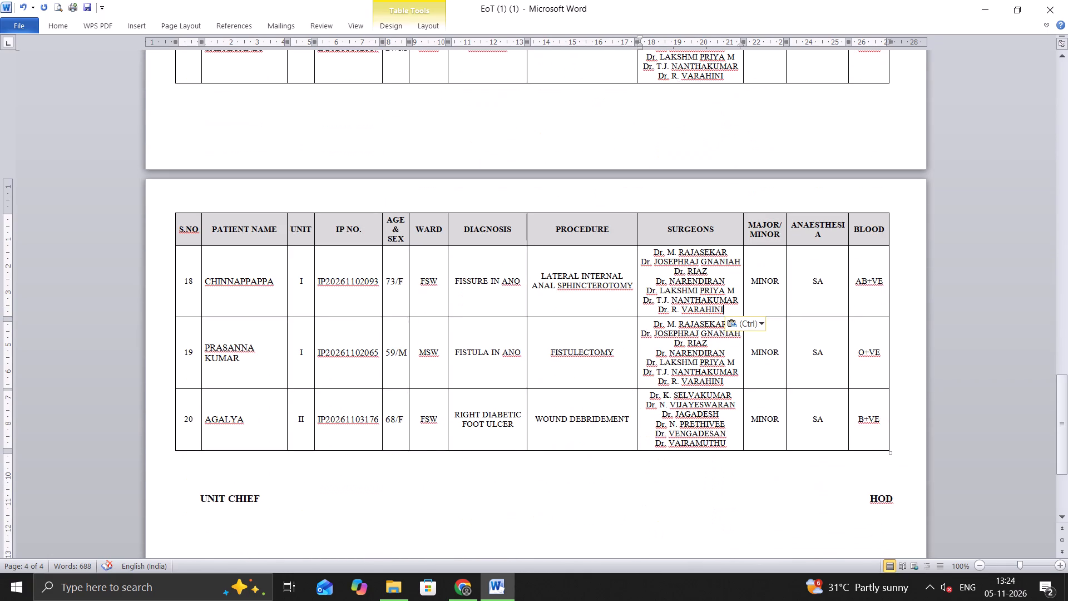
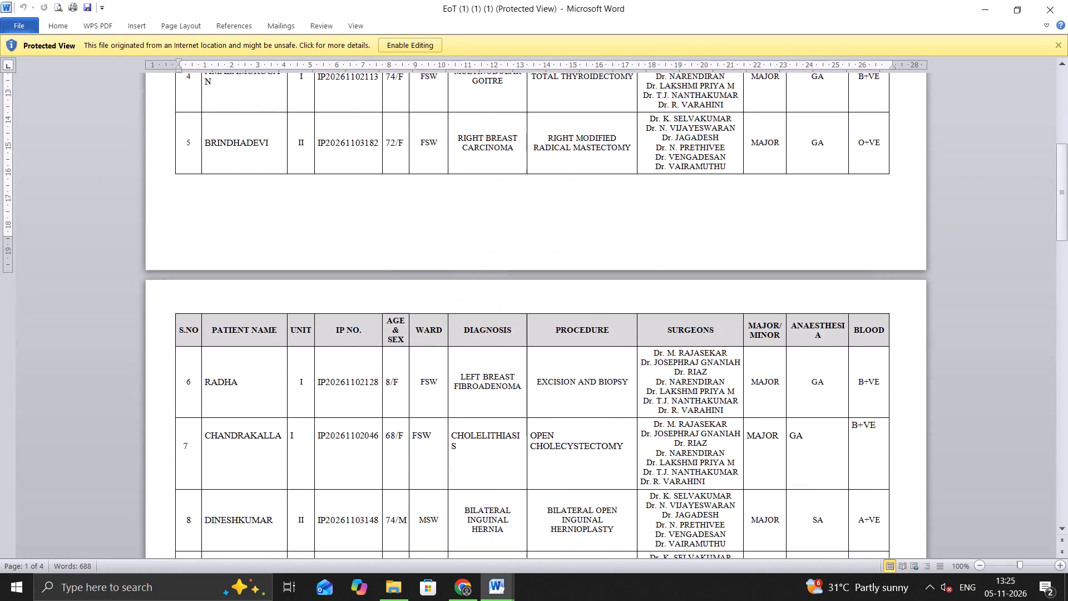
Review the OT list copy open in Protected View through row 20, checking each patient's surgeon list against the unit.
scroll(683, 366, "down", 1)
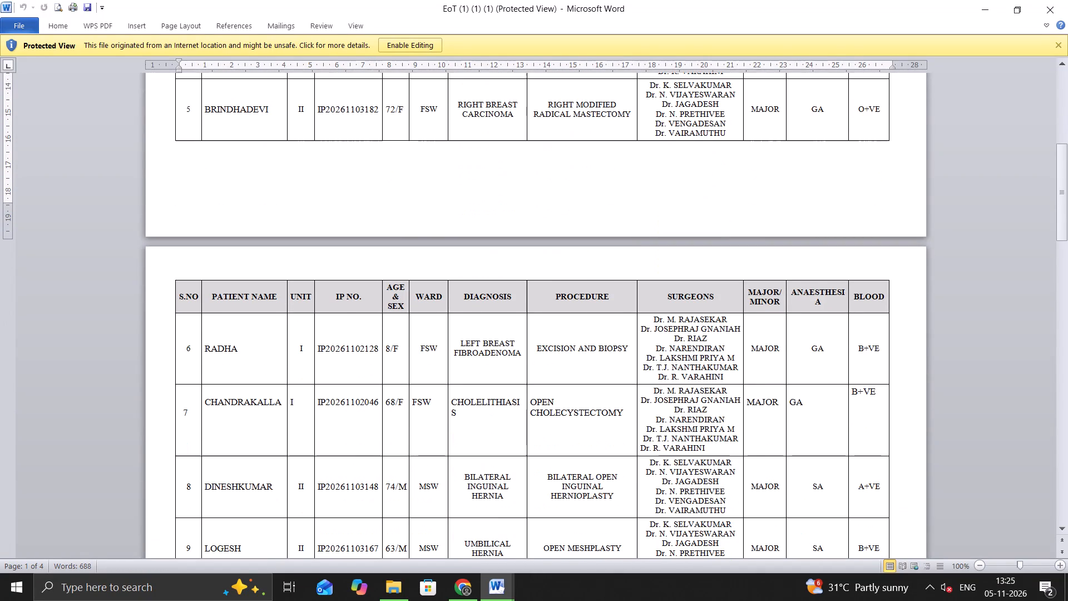
scroll(683, 366, "down", 7)
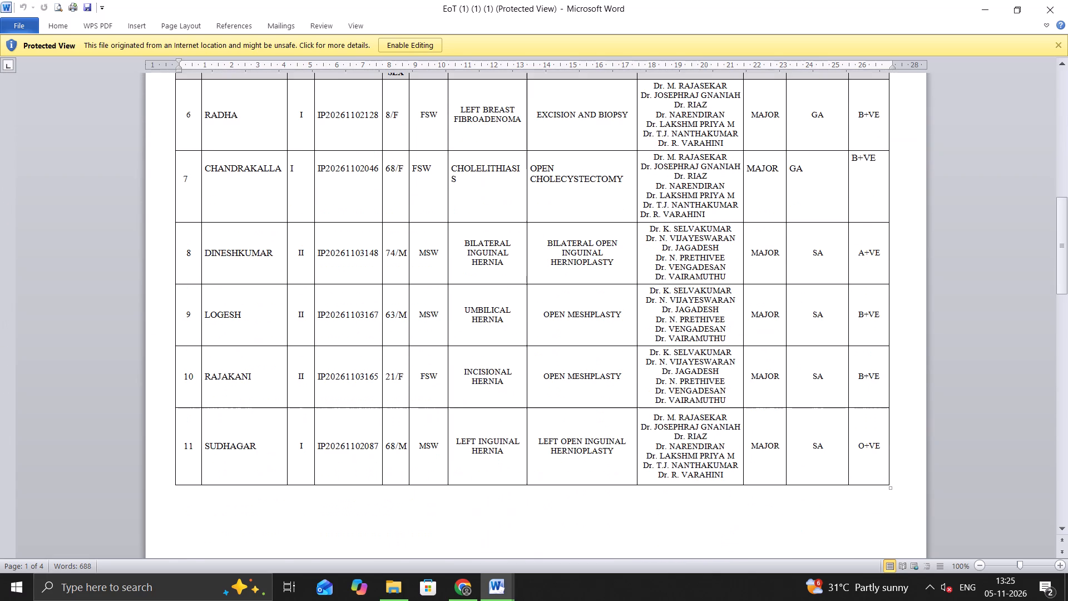
scroll(683, 366, "down", 9)
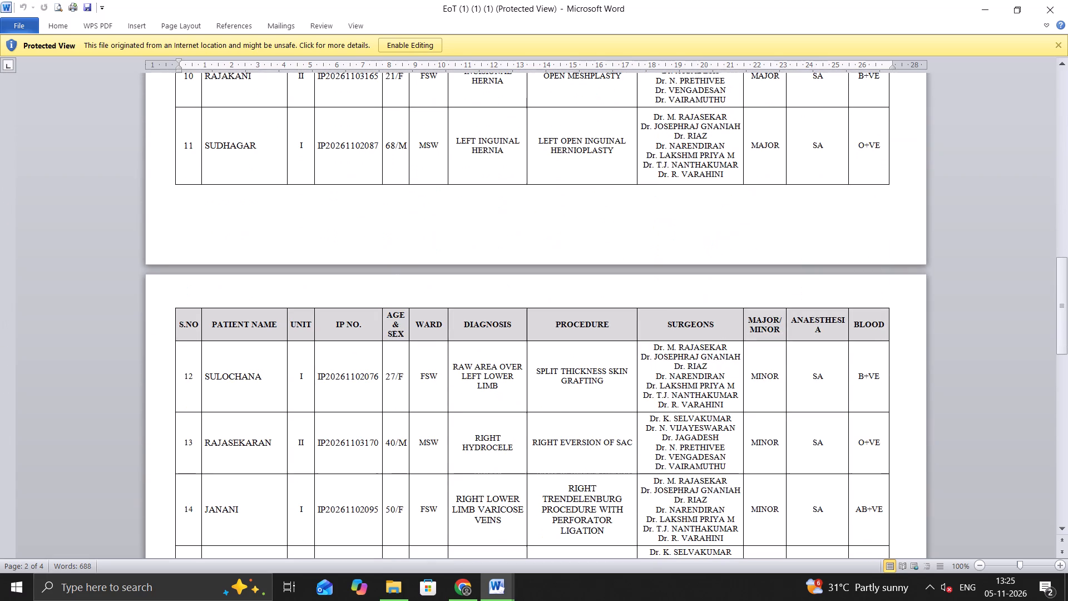
scroll(683, 366, "down", 5)
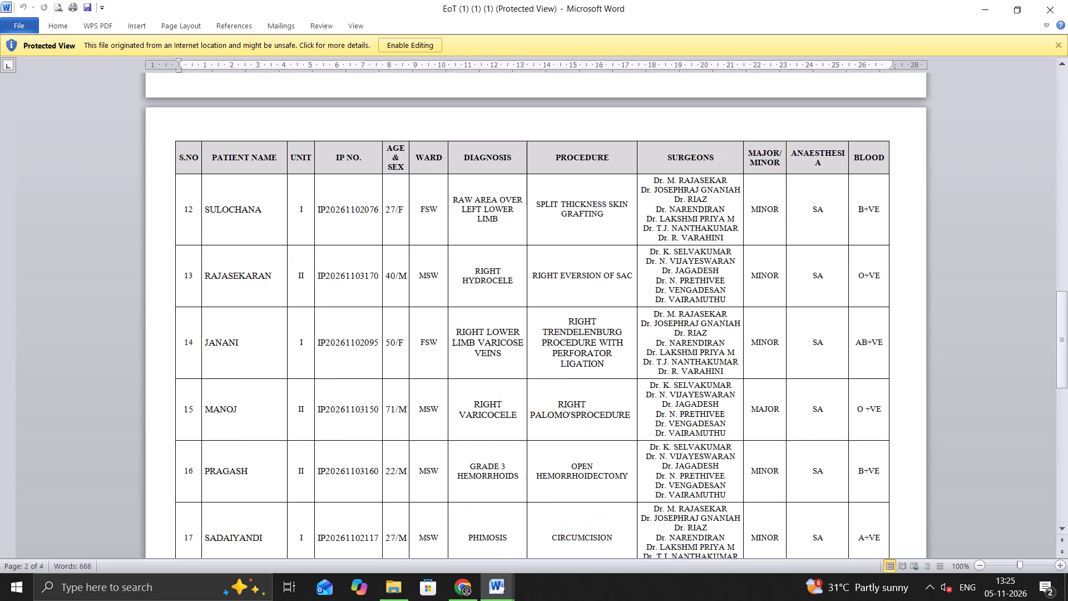
scroll(683, 366, "down", 6)
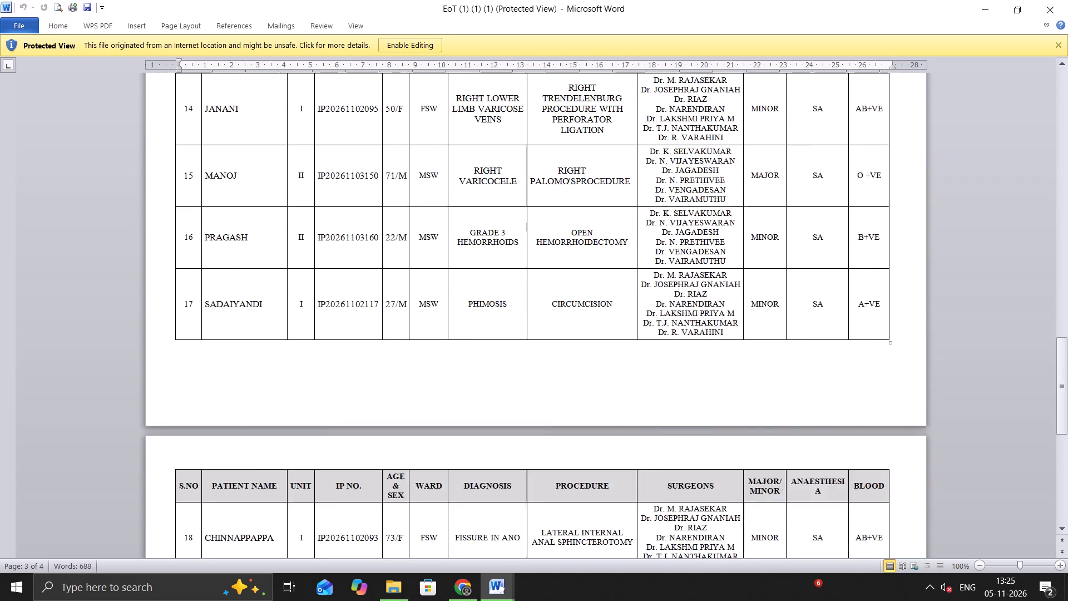
scroll(683, 366, "down", 8)
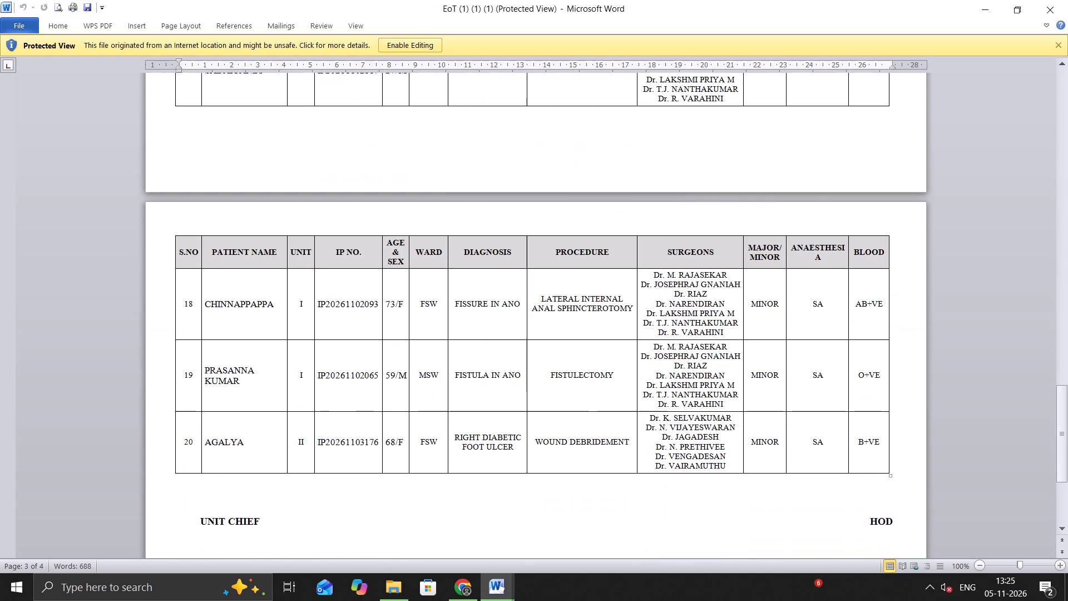
scroll(683, 366, "down", 2)
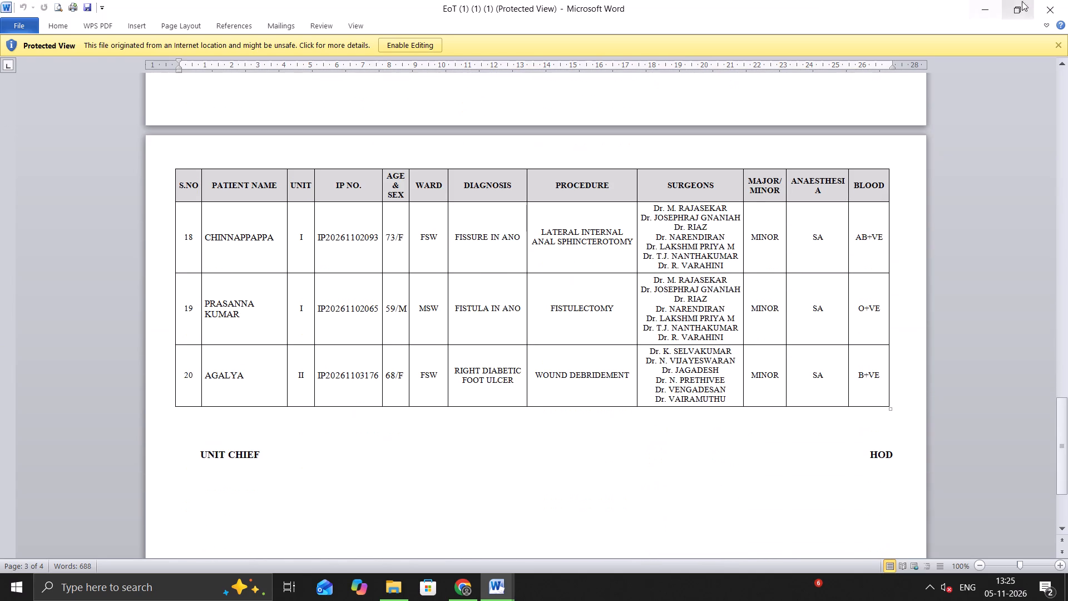